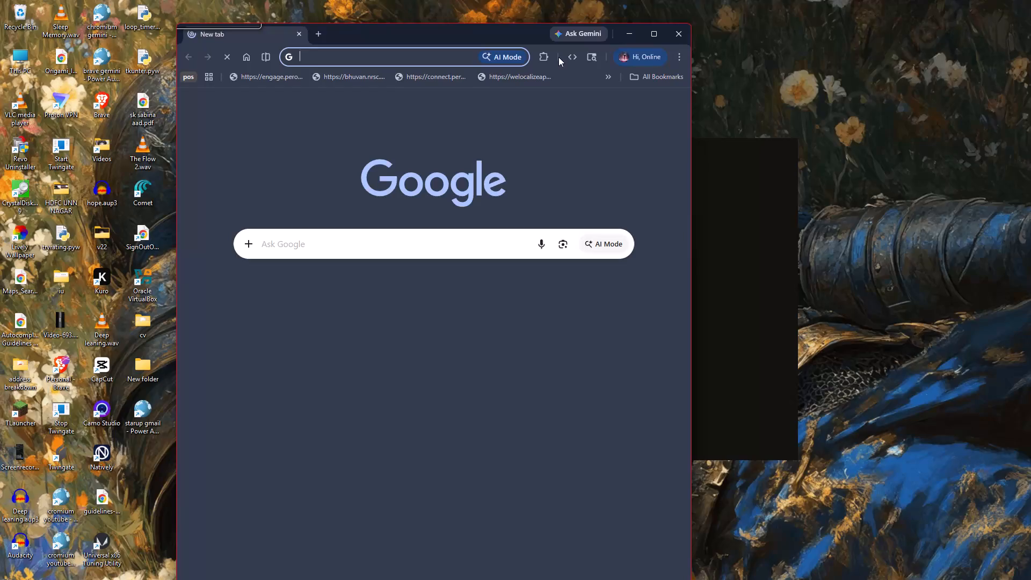
Maximize the browser window and open WhatsApp Web at web.whatsapp.com.
{"action": "left_click", "coordinate": [649, 39]}
{"action": "type", "text": "web"}
{"action": "key", "text": "Return"}
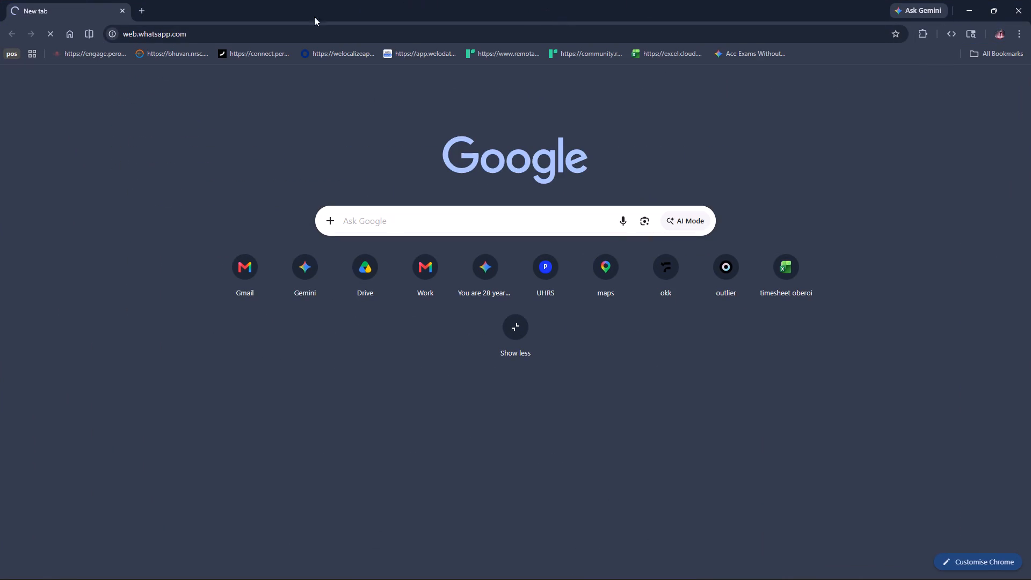
Open the Canva projects page at canva.com/projects in a new browser tab.
{"action": "left_click", "coordinate": [136, 0]}
{"action": "type", "text": "canva"}
{"action": "key", "text": "Return"}
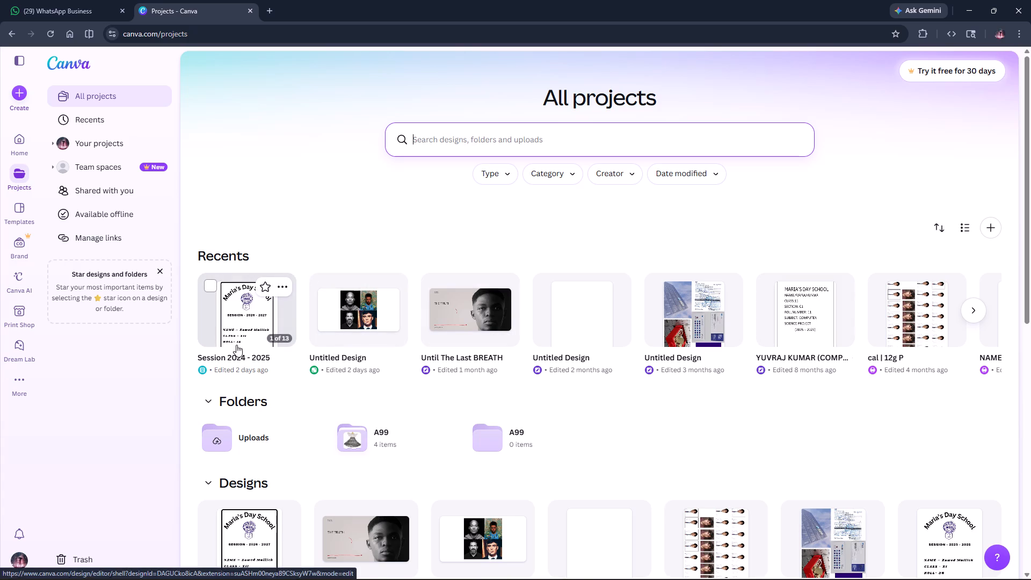
Open the recent Canva design "Session 2024 - 2025" for editing.
{"action": "left_click", "coordinate": [243, 324]}
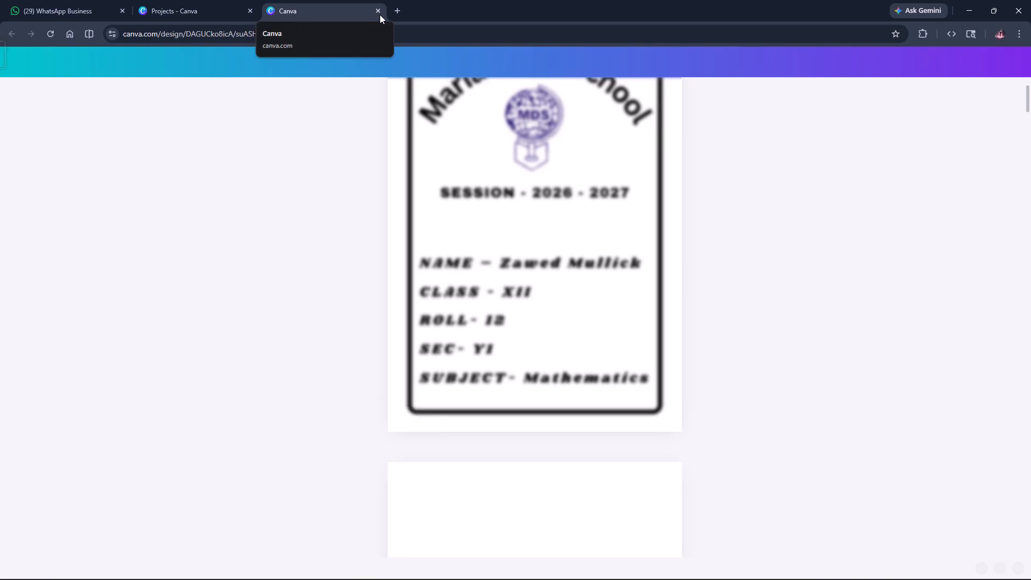
Look through the first pages of the design and examine the Maria's Day School cover layouts and their subjects.
{"action": "scroll", "coordinate": [516, 187], "scroll_direction": "down", "scroll_amount": 5}
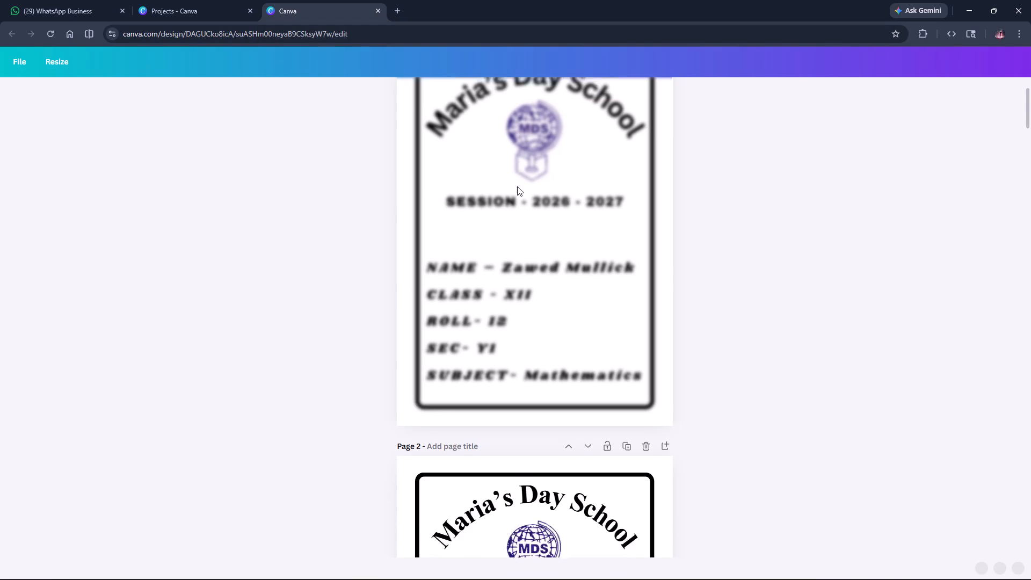
{"action": "scroll", "coordinate": [517, 187], "scroll_direction": "down", "scroll_amount": 6}
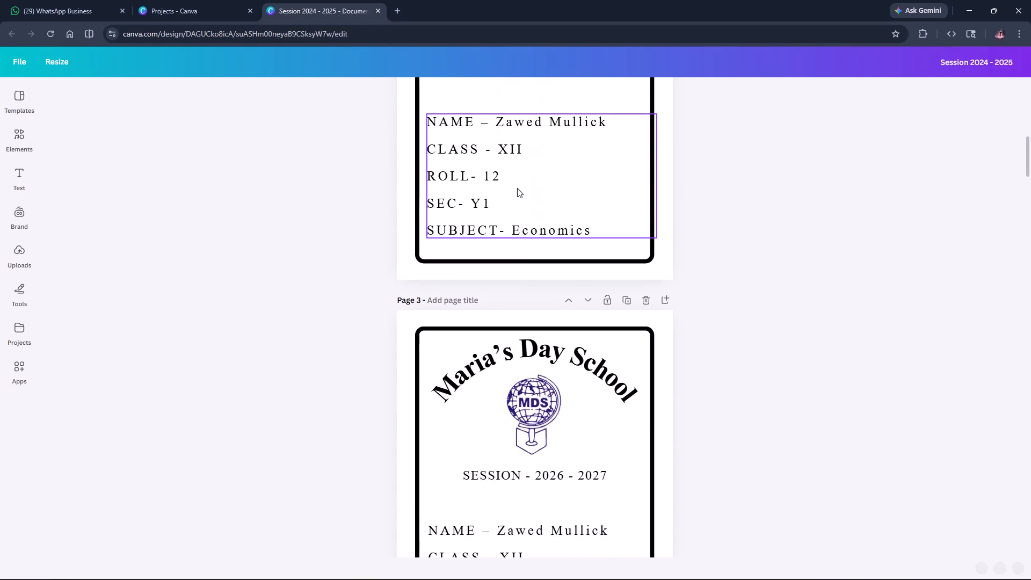
{"action": "scroll", "coordinate": [517, 188], "scroll_direction": "down", "scroll_amount": 6}
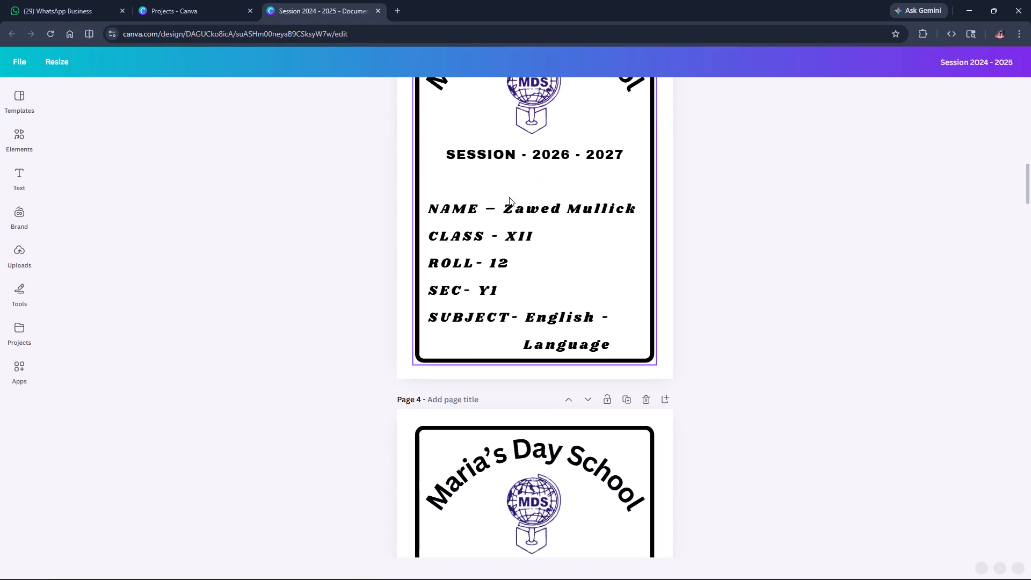
{"action": "scroll", "coordinate": [511, 208], "scroll_direction": "down", "scroll_amount": 2}
{"action": "scroll", "coordinate": [518, 234], "scroll_direction": "up", "scroll_amount": 5}
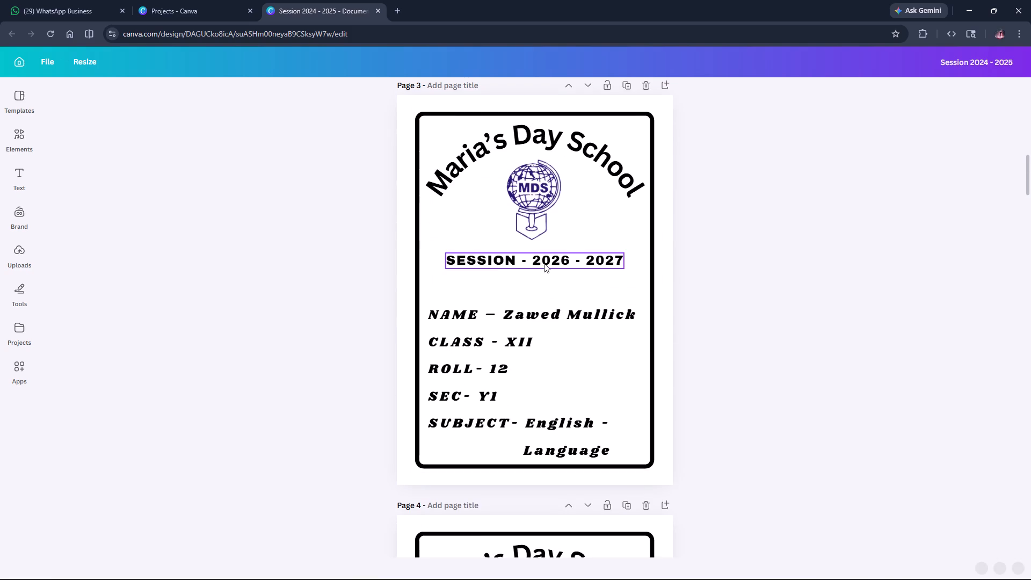
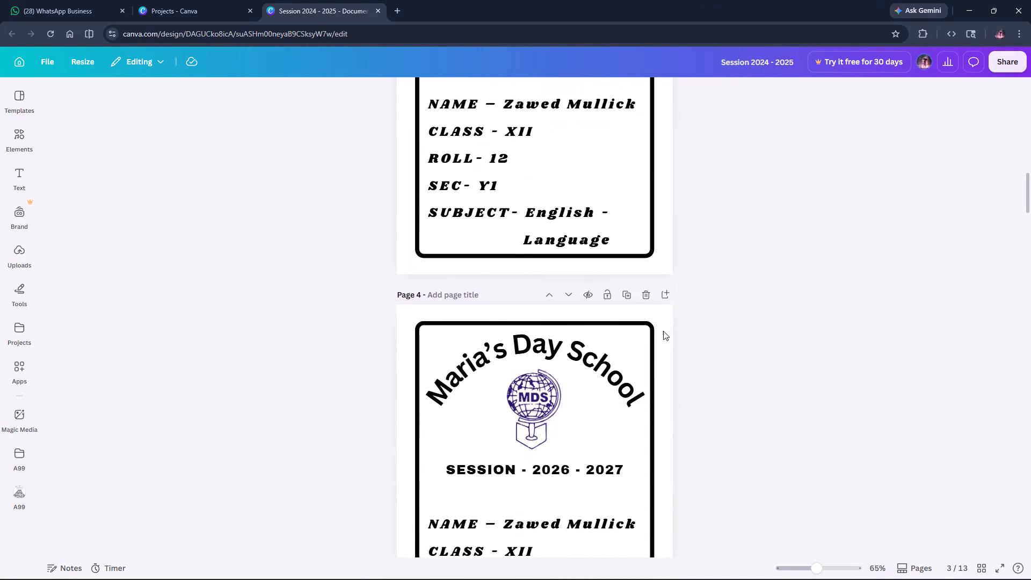
Look through the remaining pages of the design, down to page 13 and back up to page 7, examining their images and layouts.
{"action": "scroll", "coordinate": [663, 331], "scroll_direction": "down", "scroll_amount": 6}
{"action": "scroll", "coordinate": [621, 354], "scroll_direction": "down", "scroll_amount": 10}
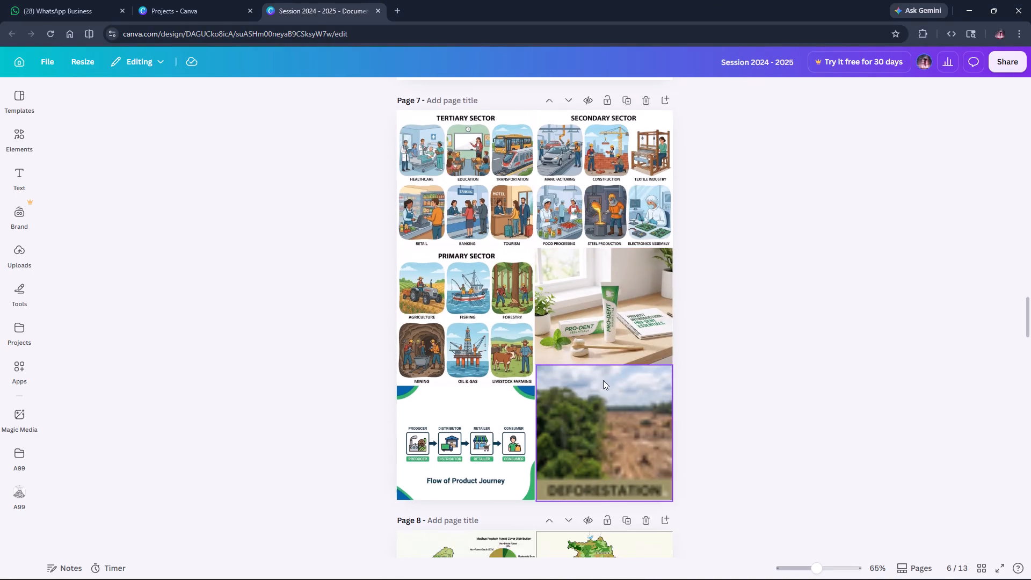
{"action": "scroll", "coordinate": [592, 392], "scroll_direction": "down", "scroll_amount": 20}
{"action": "scroll", "coordinate": [592, 392], "scroll_direction": "down", "scroll_amount": 4}
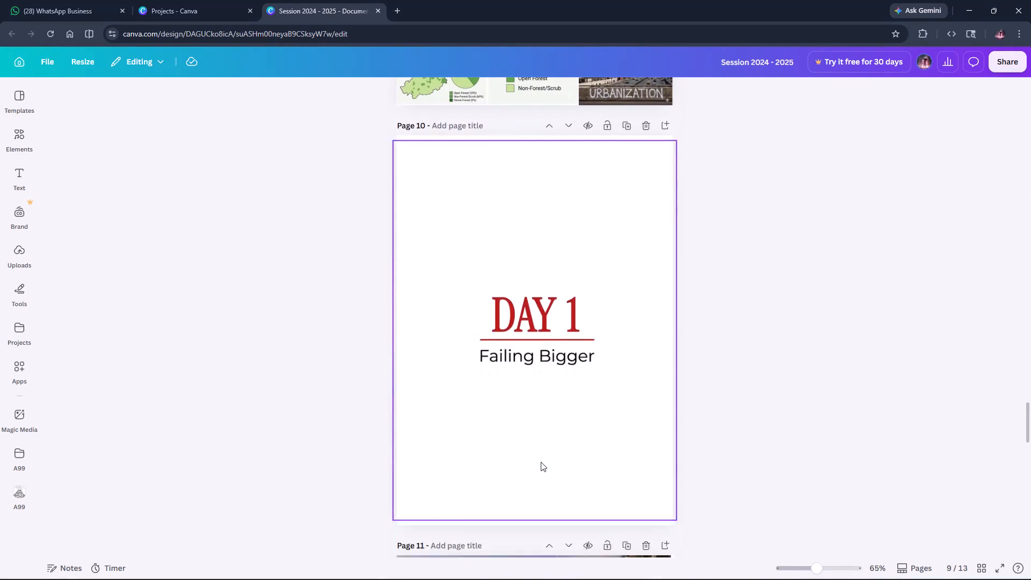
{"action": "scroll", "coordinate": [541, 462], "scroll_direction": "down", "scroll_amount": 10}
{"action": "scroll", "coordinate": [536, 403], "scroll_direction": "down", "scroll_amount": 14}
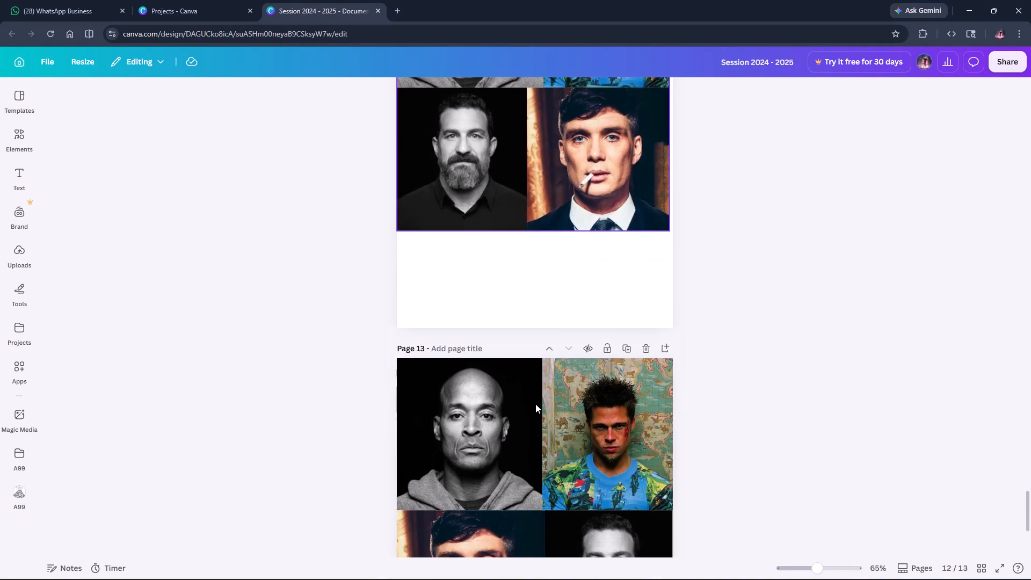
{"action": "scroll", "coordinate": [535, 404], "scroll_direction": "down", "scroll_amount": 10}
{"action": "scroll", "coordinate": [538, 396], "scroll_direction": "up", "scroll_amount": 19}
{"action": "scroll", "coordinate": [538, 396], "scroll_direction": "down", "scroll_amount": 1}
{"action": "scroll", "coordinate": [538, 396], "scroll_direction": "up", "scroll_amount": 7}
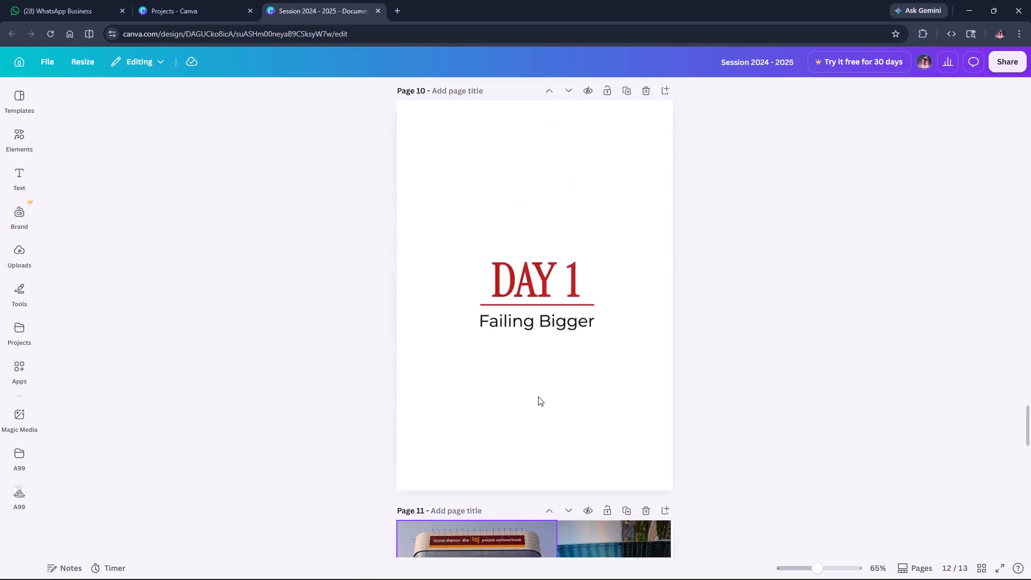
{"action": "scroll", "coordinate": [538, 396], "scroll_direction": "up", "scroll_amount": 11}
{"action": "scroll", "coordinate": [538, 397], "scroll_direction": "up", "scroll_amount": 12}
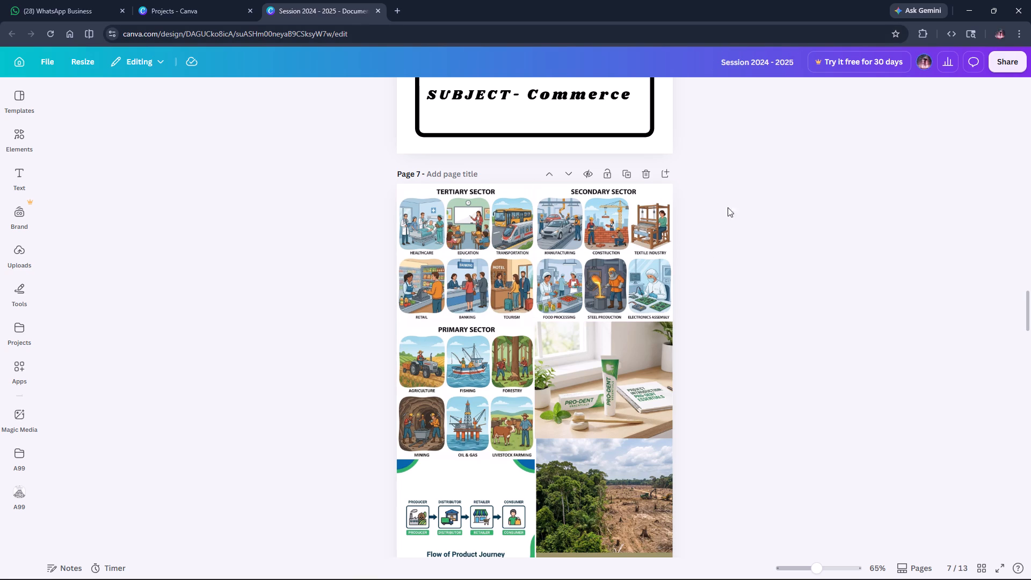
Open a new browser tab ready for a Google search.
{"action": "left_click", "coordinate": [397, 0]}
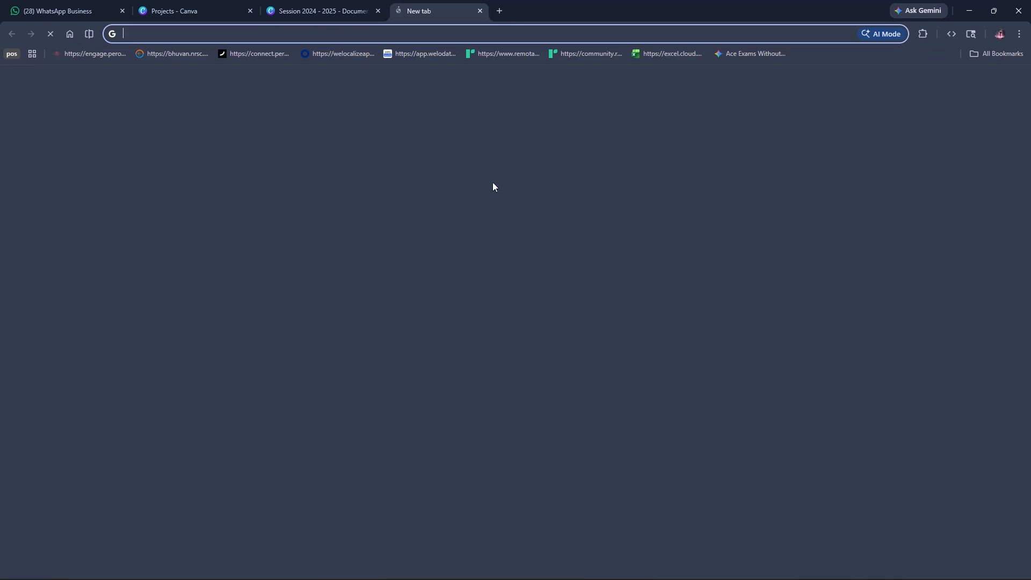
{"action": "left_click", "coordinate": [483, 226]}
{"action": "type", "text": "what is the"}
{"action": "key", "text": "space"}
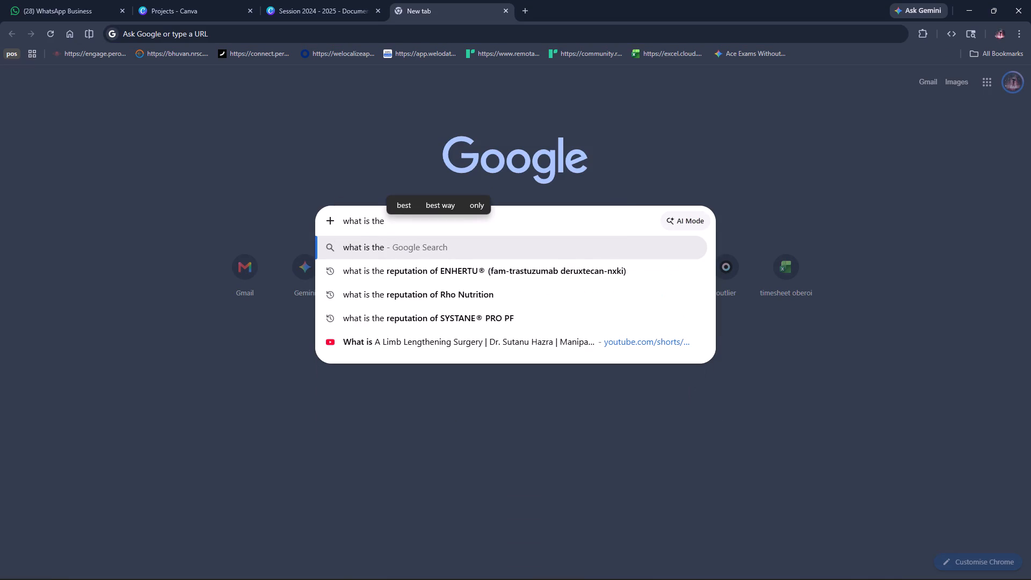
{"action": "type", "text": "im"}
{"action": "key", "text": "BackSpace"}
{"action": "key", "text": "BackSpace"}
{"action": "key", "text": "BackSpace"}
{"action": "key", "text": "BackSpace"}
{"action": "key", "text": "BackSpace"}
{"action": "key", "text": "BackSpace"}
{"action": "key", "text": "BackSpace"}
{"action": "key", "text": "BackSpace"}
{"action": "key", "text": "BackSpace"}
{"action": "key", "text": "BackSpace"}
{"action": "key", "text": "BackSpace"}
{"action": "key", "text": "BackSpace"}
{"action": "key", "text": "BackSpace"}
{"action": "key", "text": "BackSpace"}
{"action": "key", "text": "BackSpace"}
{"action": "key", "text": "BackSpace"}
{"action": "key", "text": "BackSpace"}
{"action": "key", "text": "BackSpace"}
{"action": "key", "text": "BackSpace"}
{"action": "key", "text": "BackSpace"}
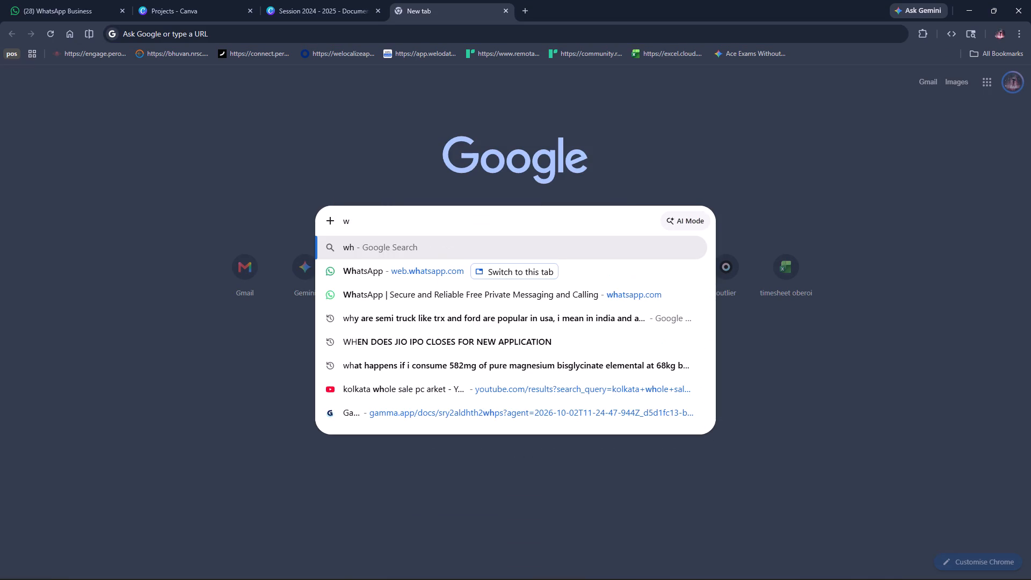
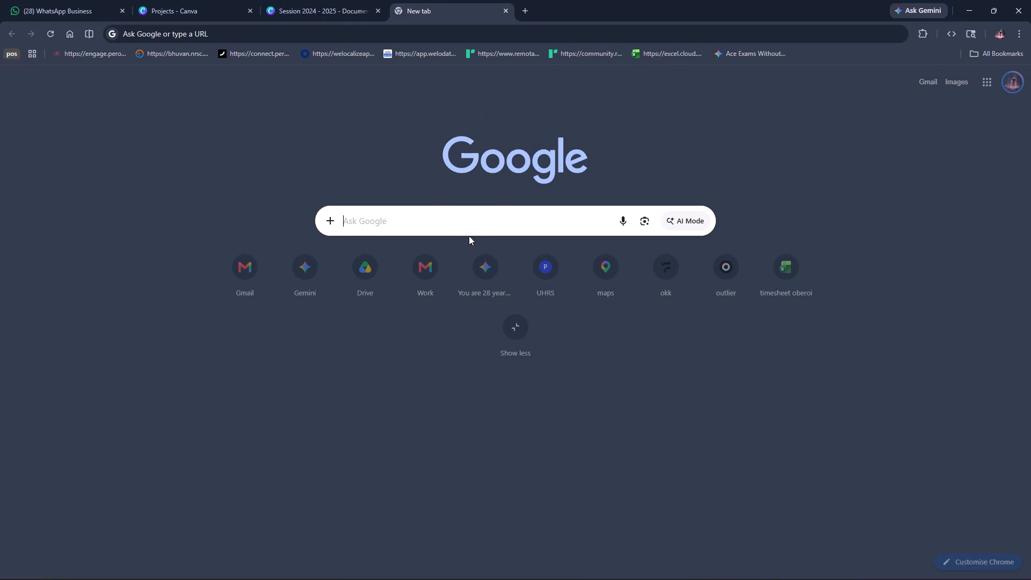
Open Google Images and search for "lady macbeth reading macbeth's letter".
{"action": "type", "text": "google ima"}
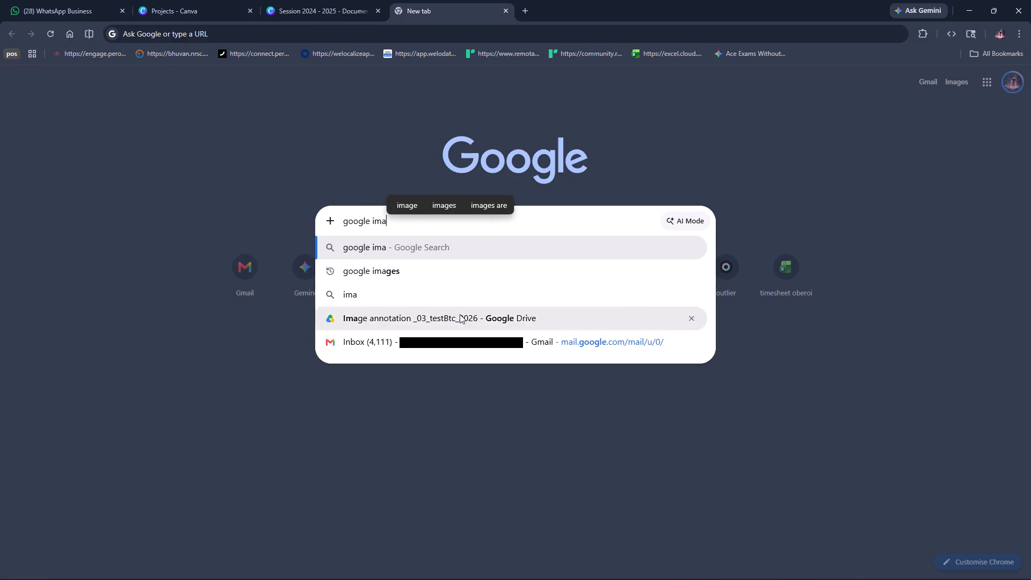
{"action": "type", "text": "ges"}
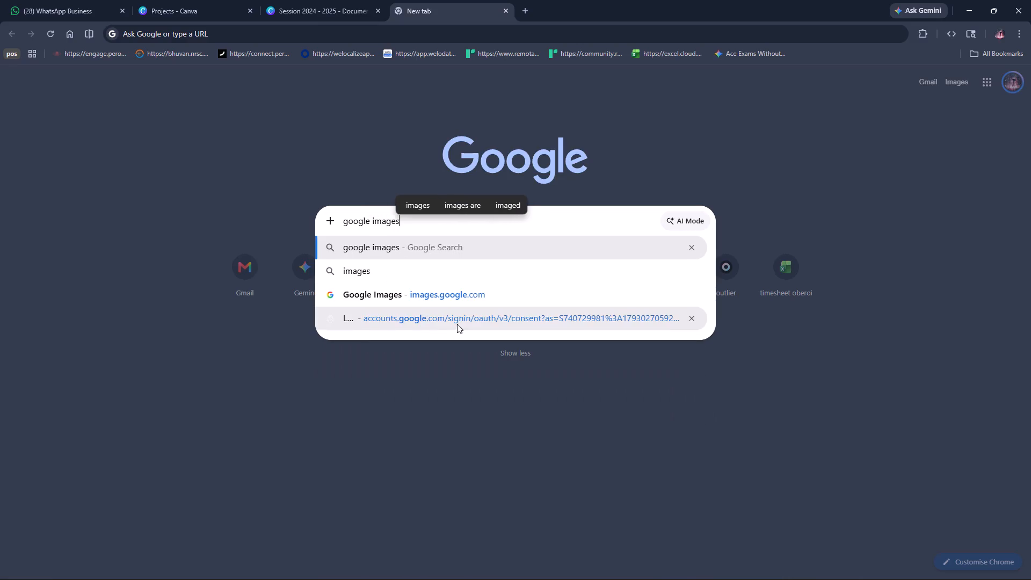
{"action": "left_click", "coordinate": [480, 301]}
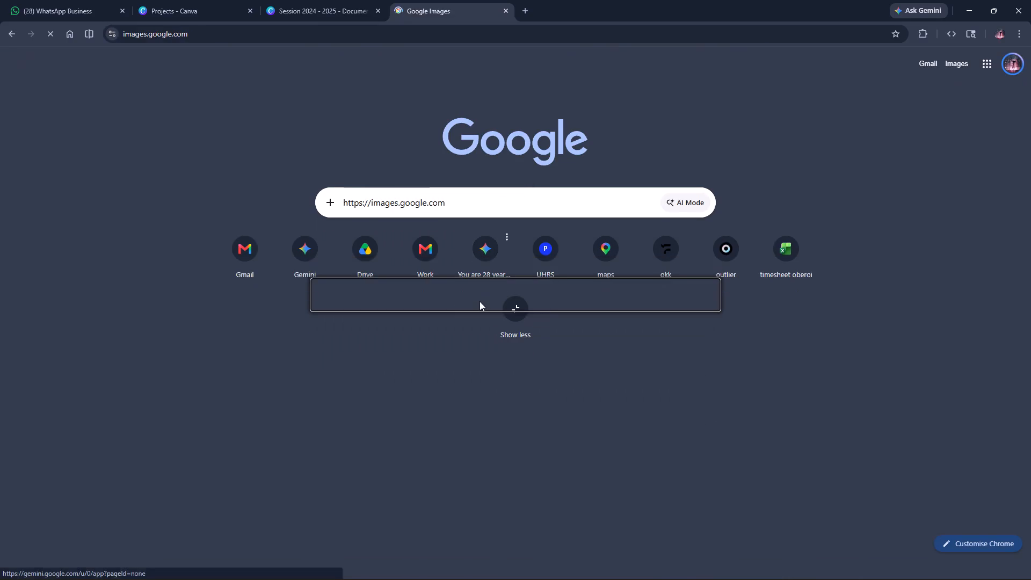
{"action": "type", "text": "lady macbeth"}
{"action": "key", "text": "space"}
{"action": "type", "text": "readn"}
{"action": "key", "text": "BackSpace"}
{"action": "type", "text": "ing"}
{"action": "key", "text": "space"}
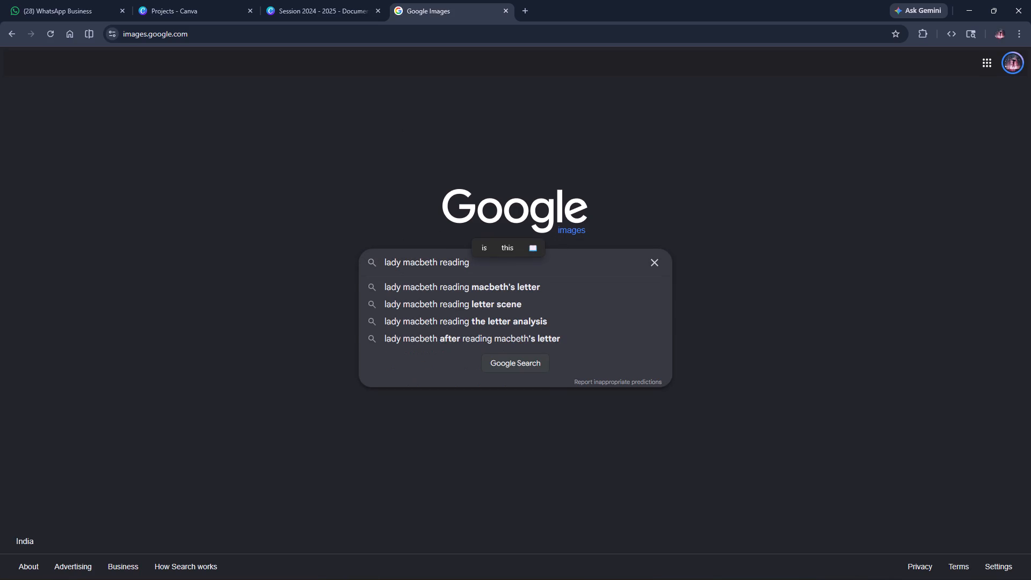
{"action": "left_click", "coordinate": [516, 287]}
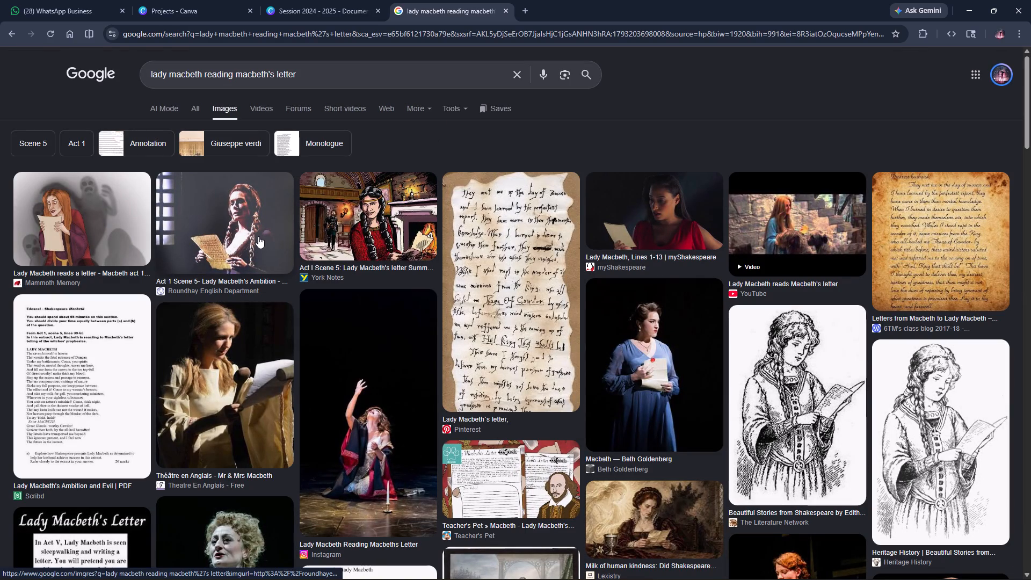
Copy the Roundhay English Department image of Lady Macbeth holding the letter.
{"action": "right_click", "coordinate": [233, 221]}
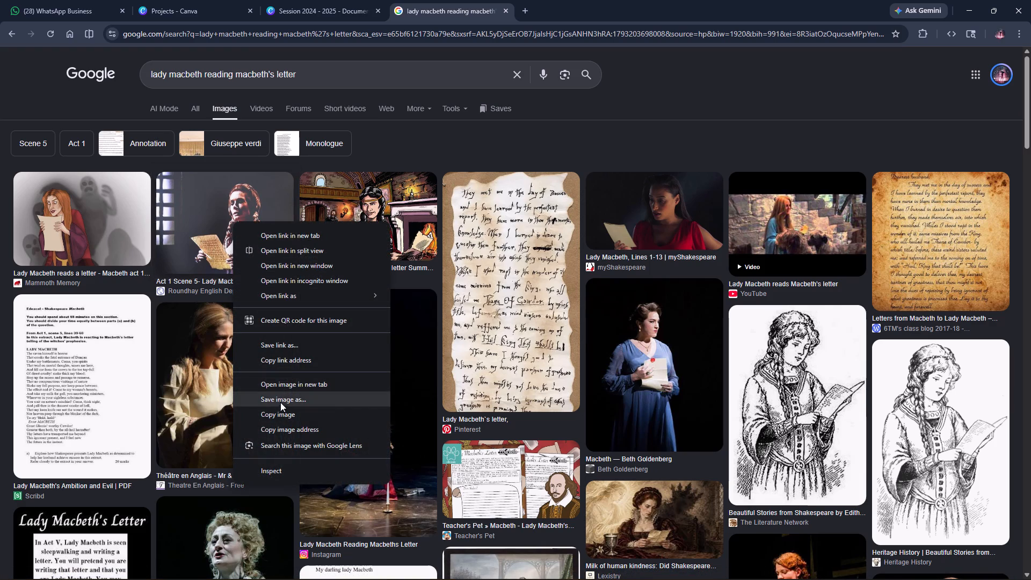
{"action": "left_click", "coordinate": [272, 417]}
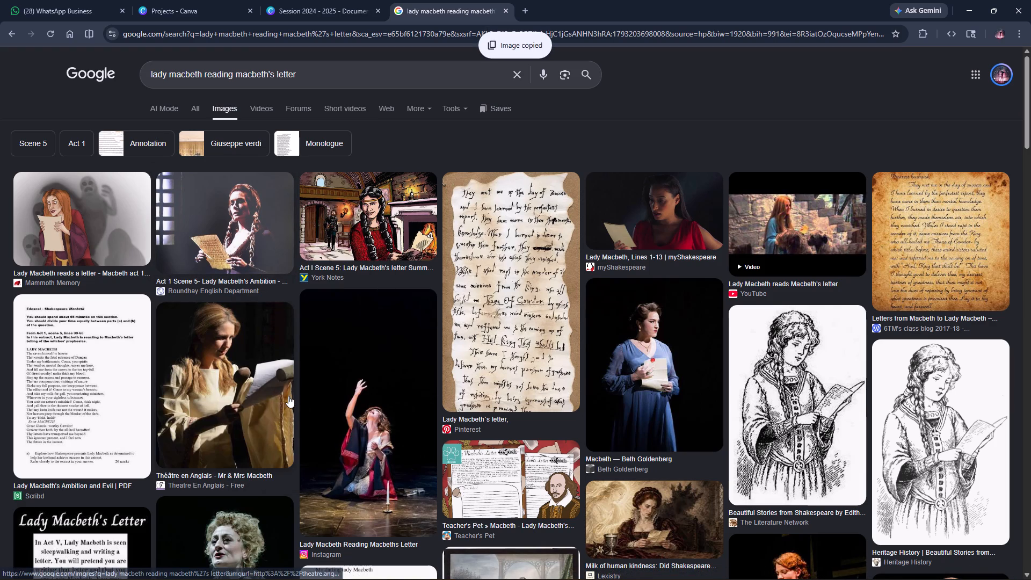
Open the preview of the Instagram image showing Lady Macbeth kneeling with a raised hand beside a candle.
{"action": "scroll", "coordinate": [288, 396], "scroll_direction": "down", "scroll_amount": 2}
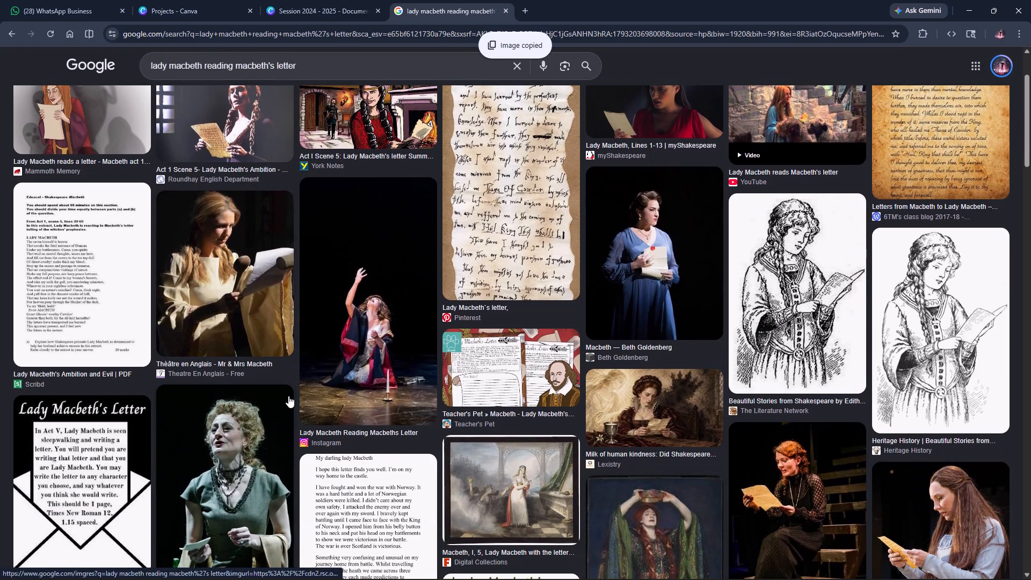
{"action": "left_click", "coordinate": [353, 341]}
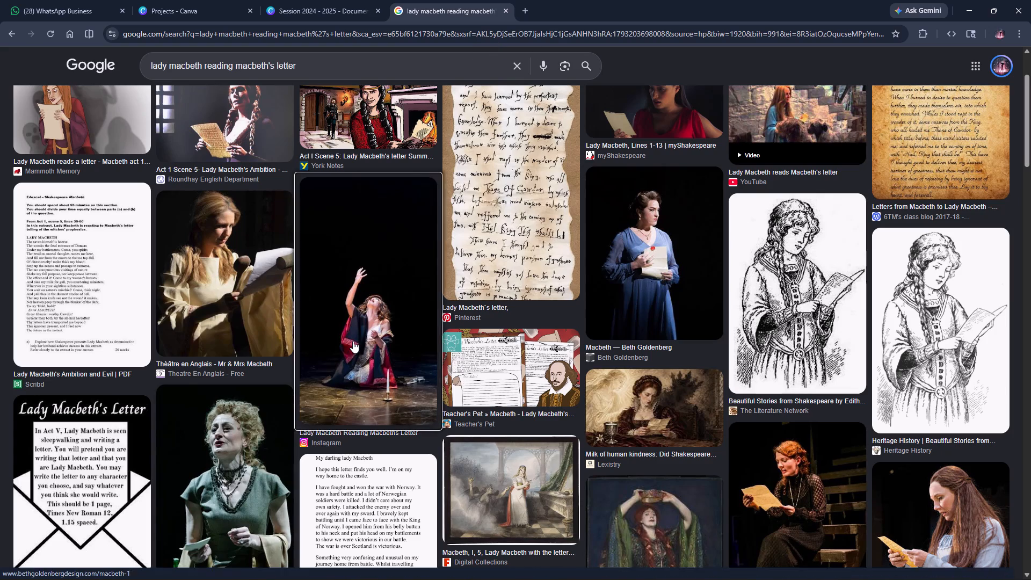
{"action": "scroll", "coordinate": [917, 261], "scroll_direction": "down", "scroll_amount": 4}
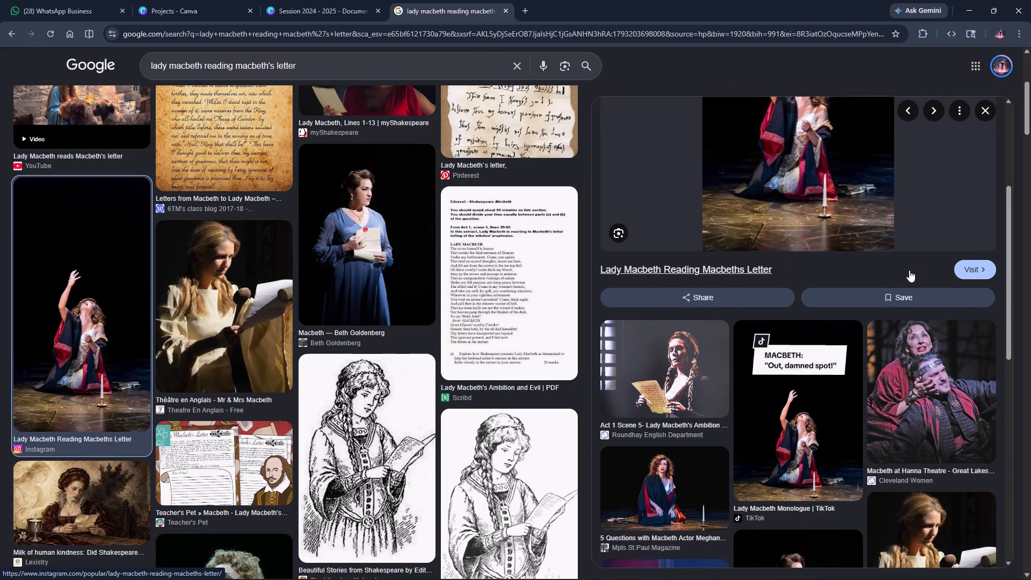
Switch to the Session 2024 - 2025 Canva document and add a blank page after page 13.
{"action": "scroll", "coordinate": [906, 272], "scroll_direction": "up", "scroll_amount": 6}
{"action": "left_click", "coordinate": [186, 0]}
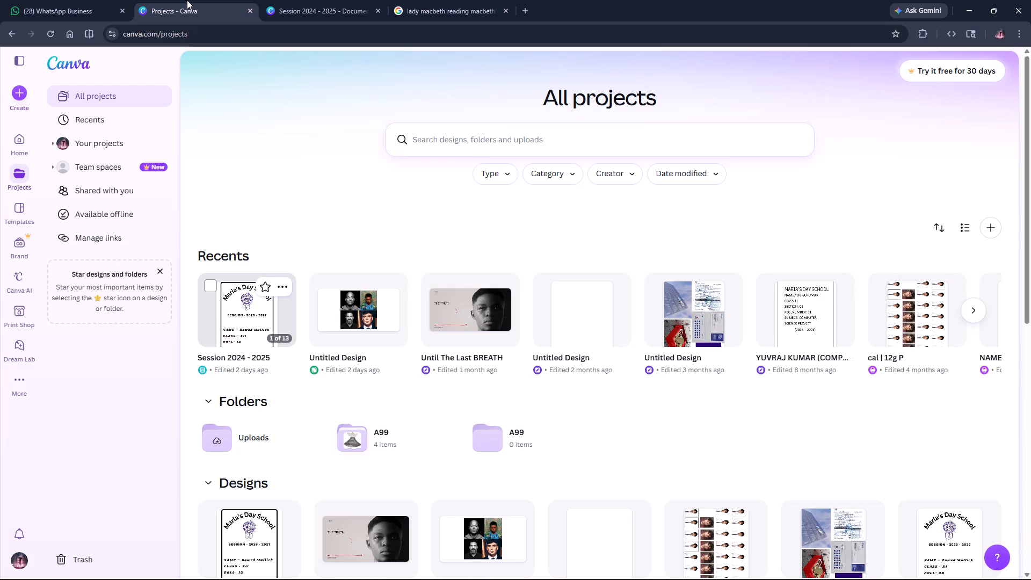
{"action": "left_click", "coordinate": [281, 0]}
{"action": "scroll", "coordinate": [410, 270], "scroll_direction": "down", "scroll_amount": 11}
{"action": "scroll", "coordinate": [526, 359], "scroll_direction": "up", "scroll_amount": 1}
{"action": "scroll", "coordinate": [526, 367], "scroll_direction": "down", "scroll_amount": 6}
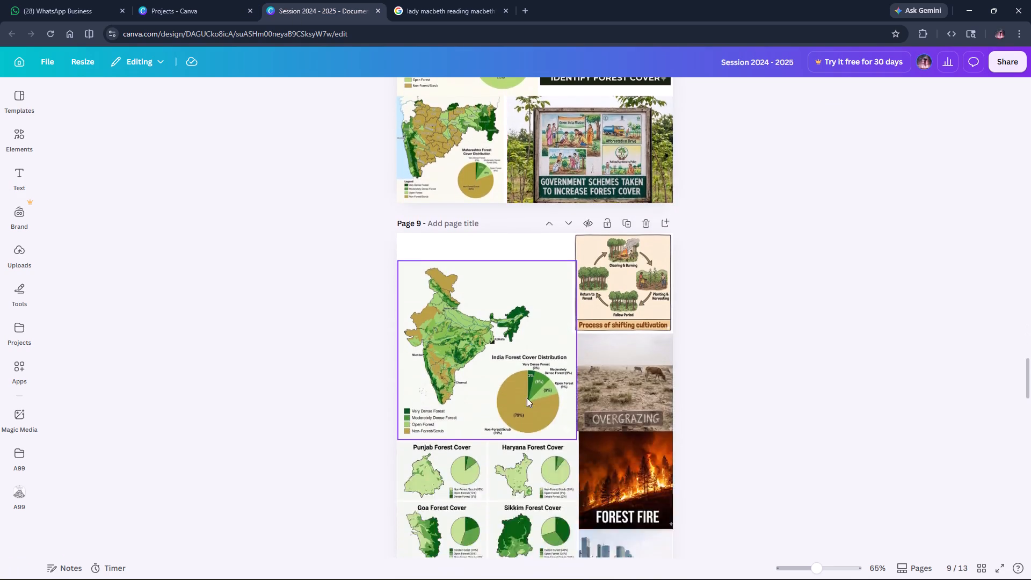
{"action": "scroll", "coordinate": [527, 398], "scroll_direction": "down", "scroll_amount": 4}
{"action": "scroll", "coordinate": [526, 400], "scroll_direction": "up", "scroll_amount": 1}
{"action": "scroll", "coordinate": [525, 401], "scroll_direction": "down", "scroll_amount": 2}
{"action": "scroll", "coordinate": [525, 401], "scroll_direction": "up", "scroll_amount": 1}
{"action": "scroll", "coordinate": [461, 423], "scroll_direction": "down", "scroll_amount": 15}
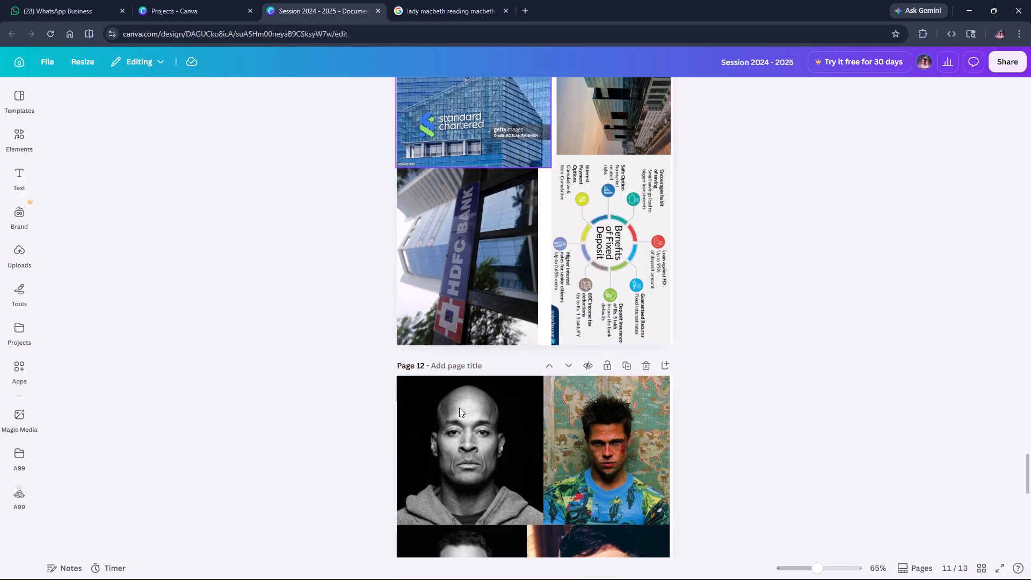
{"action": "scroll", "coordinate": [459, 408], "scroll_direction": "down", "scroll_amount": 20}
{"action": "left_click", "coordinate": [420, 540]}
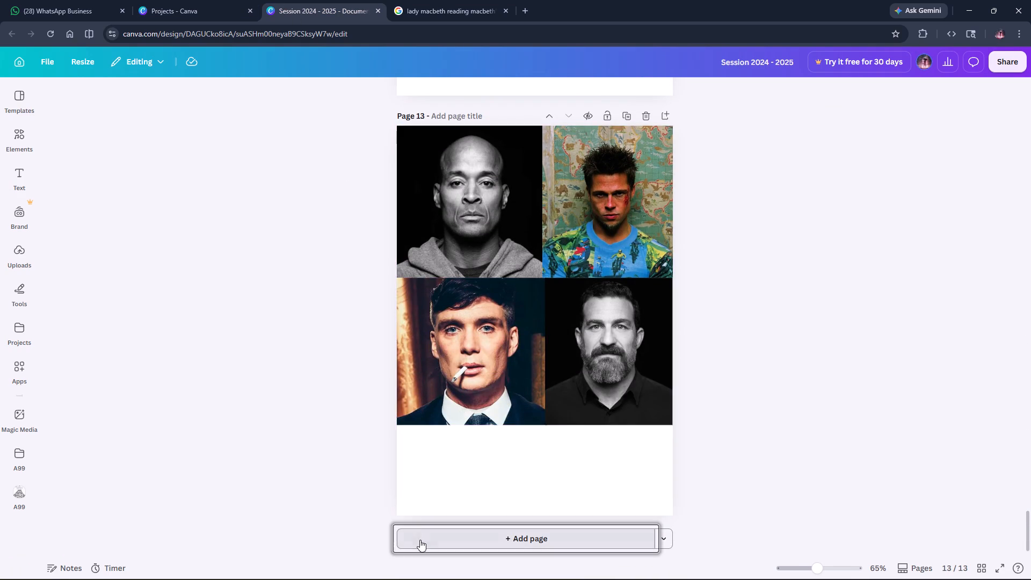
Paste the copied image of Lady Macbeth holding the letter onto the new blank page 14.
{"action": "right_click", "coordinate": [490, 192]}
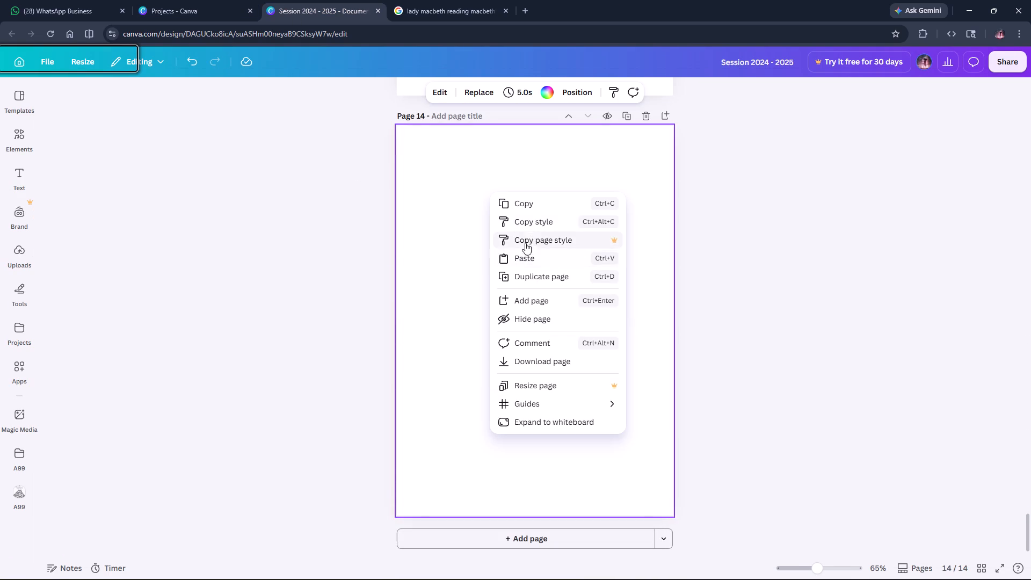
{"action": "left_click", "coordinate": [519, 254]}
Return to the Google image results and copy the previewed Instagram image of Lady Macbeth kneeling beside a candle.
{"action": "left_click", "coordinate": [421, 0]}
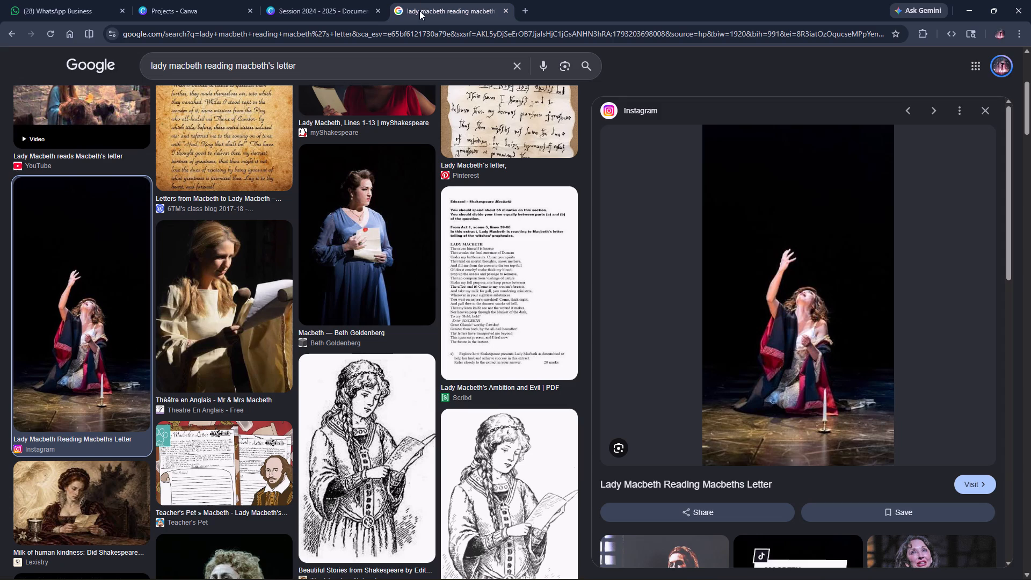
{"action": "right_click", "coordinate": [775, 285]}
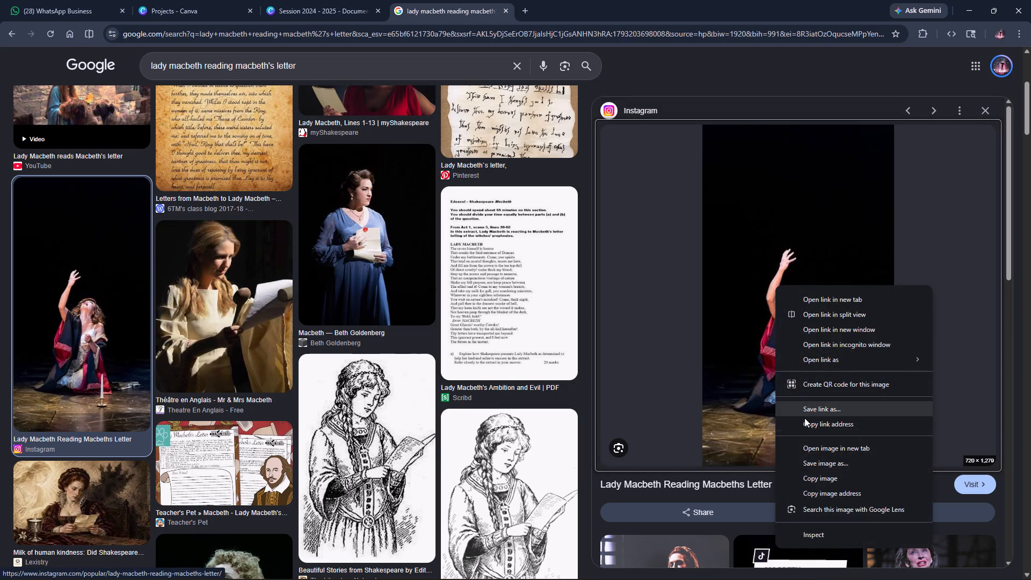
{"action": "left_click", "coordinate": [805, 474]}
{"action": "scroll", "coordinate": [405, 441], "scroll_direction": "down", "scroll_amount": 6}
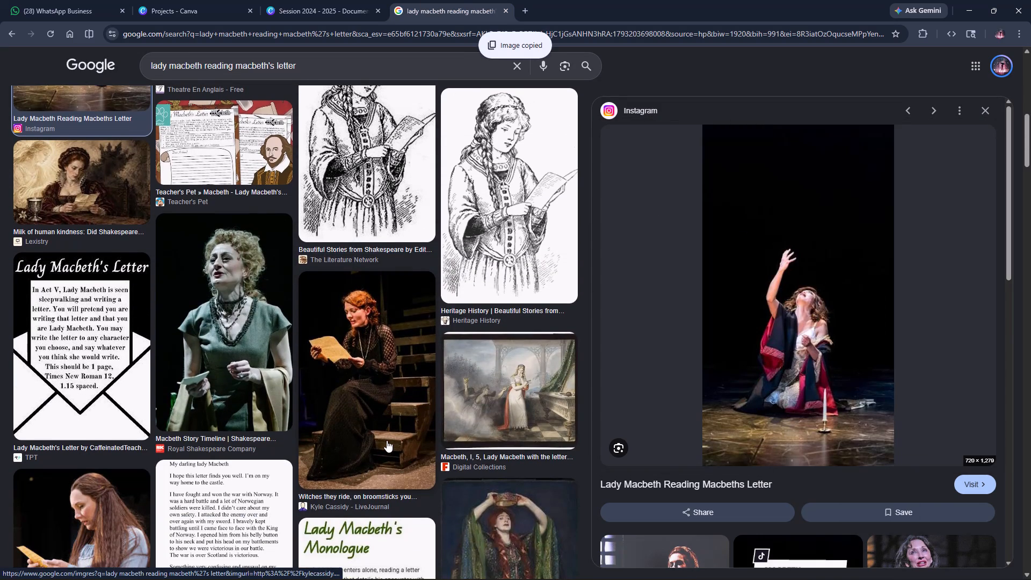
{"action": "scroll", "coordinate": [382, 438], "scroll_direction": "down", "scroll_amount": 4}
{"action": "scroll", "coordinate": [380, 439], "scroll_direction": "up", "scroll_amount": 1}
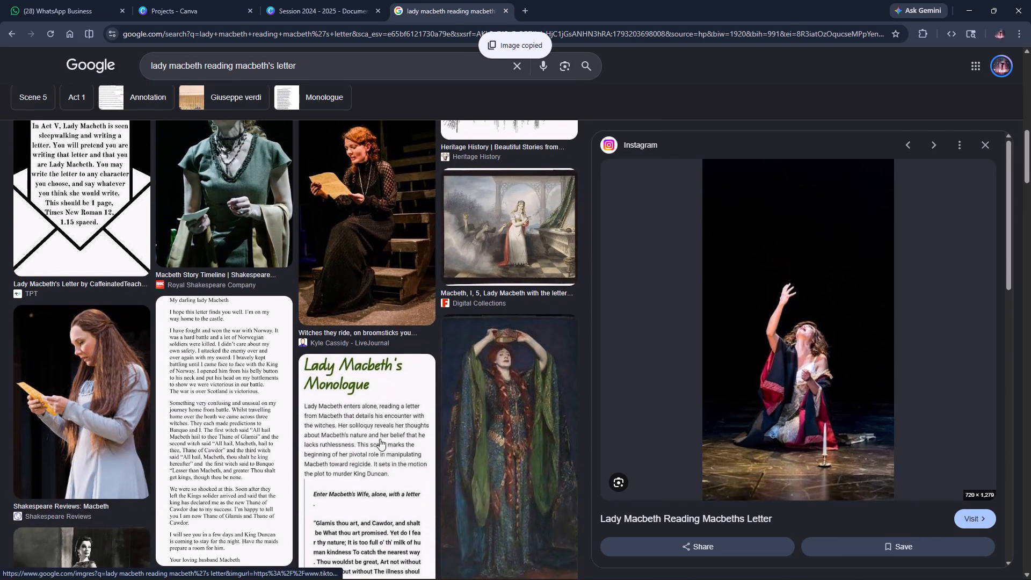
Go back to the Session 2024 - 2025 document and paste the kneeling Lady Macbeth image onto page 14.
{"action": "left_click", "coordinate": [204, 0]}
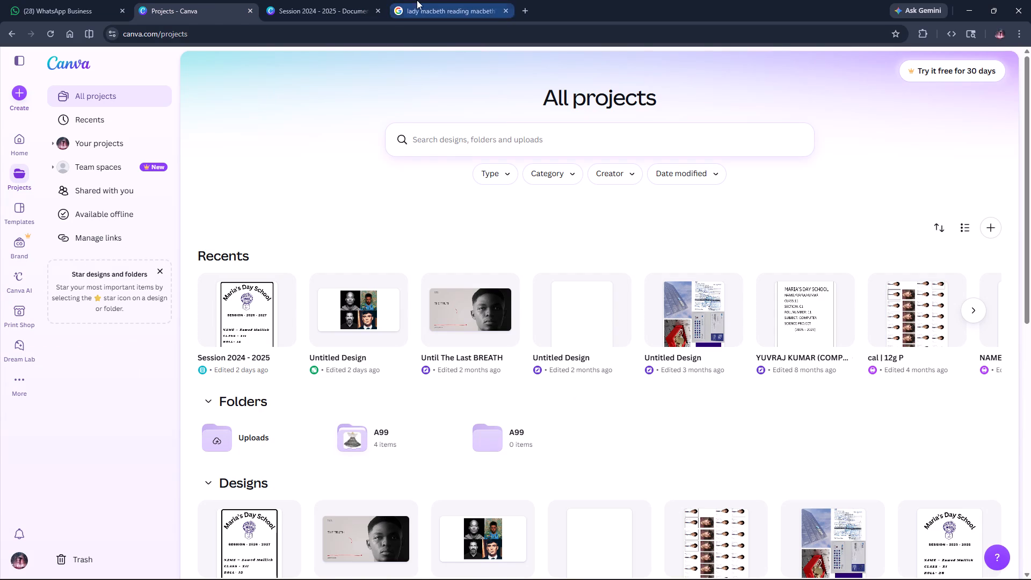
{"action": "left_click", "coordinate": [347, 0]}
{"action": "right_click", "coordinate": [481, 418]}
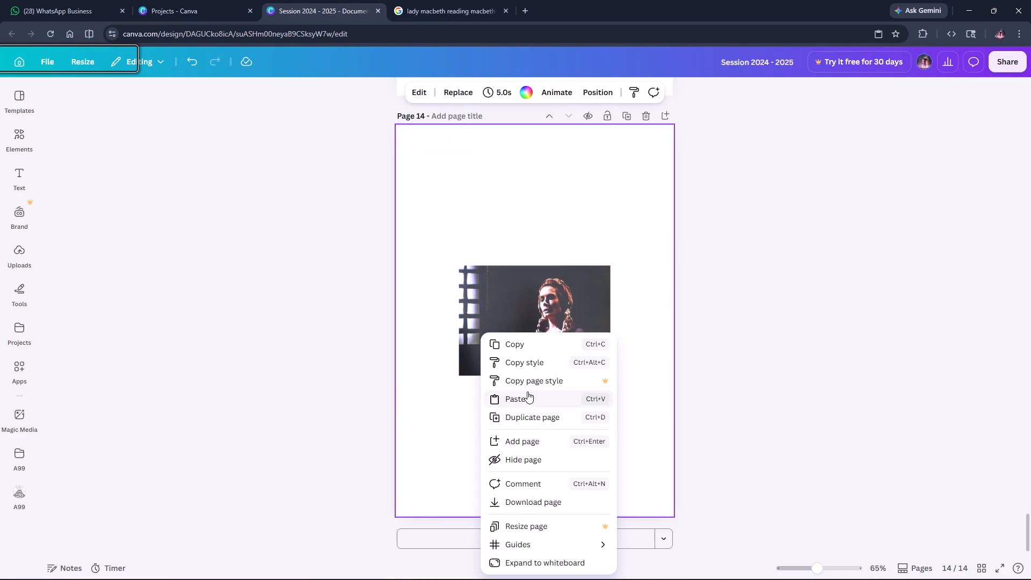
{"action": "left_click", "coordinate": [526, 395]}
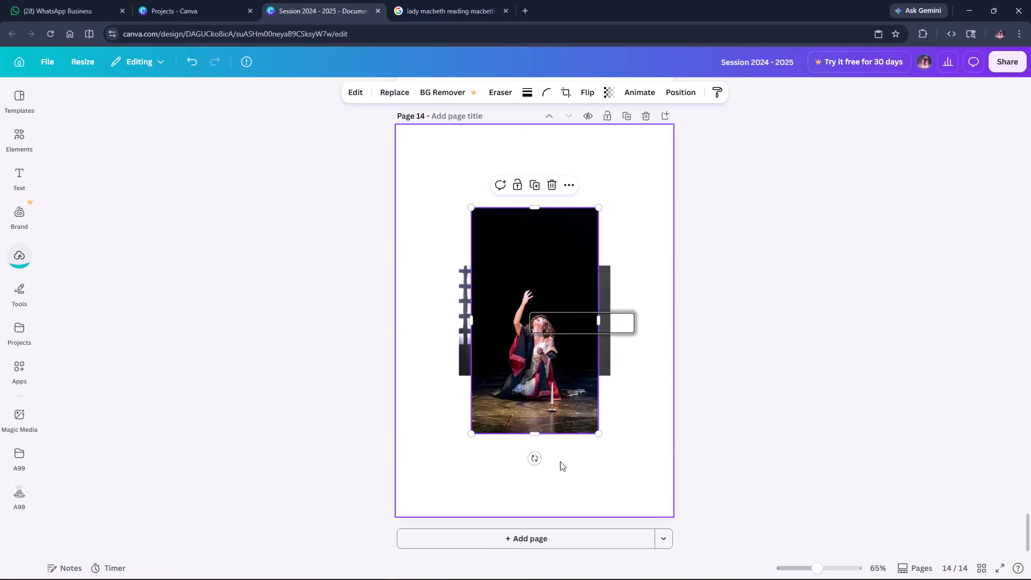
Crop the empty black area off the top of the kneeling Lady Macbeth image, down to just above her raised hand.
{"action": "left_click_drag", "start_coordinate": [533, 209], "coordinate": [532, 275]}
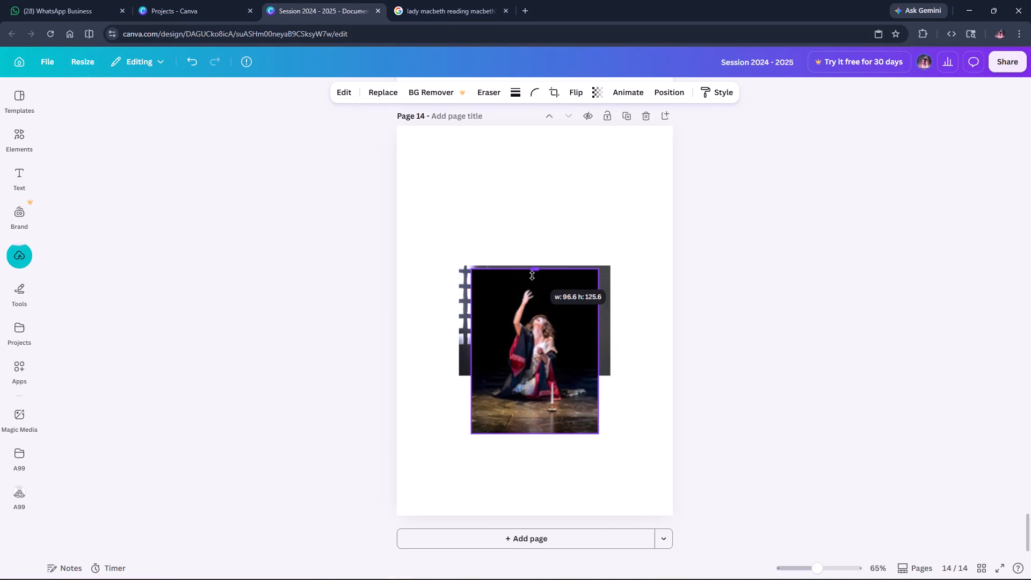
{"action": "left_click_drag", "start_coordinate": [532, 275], "coordinate": [531, 285]}
Reposition the cropped kneeling Lady Macbeth image on page 14.
{"action": "left_click_drag", "start_coordinate": [572, 411], "coordinate": [535, 407]}
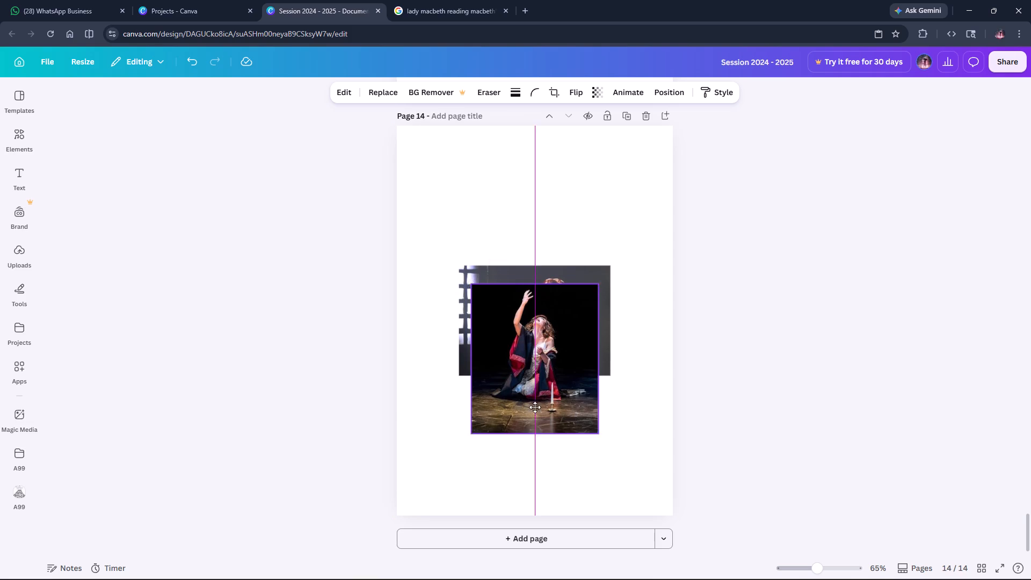
In the Canva design, move the kneeling Lady Macbeth image to the upper-left area of page 14, clear of the letter image.
{"action": "left_click_drag", "start_coordinate": [535, 407], "coordinate": [514, 244]}
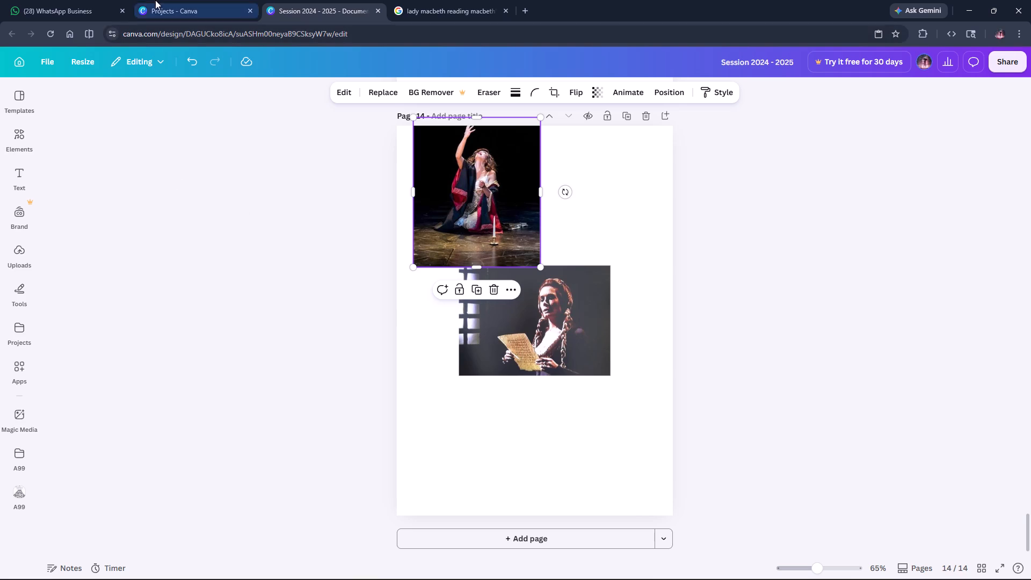
Return to Google Images and search for "a bloody dagger lady macbeth and machbeth".
{"action": "left_click", "coordinate": [455, 0]}
{"action": "triple_click", "coordinate": [327, 62]}
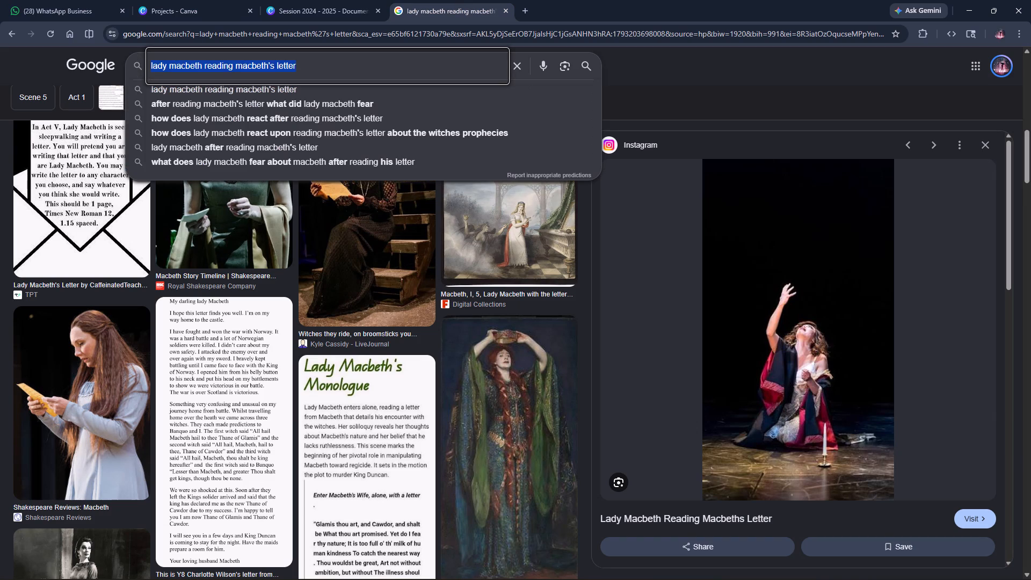
{"action": "type", "text": "a"}
{"action": "key", "text": "space"}
{"action": "type", "text": "bll"}
{"action": "key", "text": "BackSpace"}
{"action": "type", "text": "oody dagger"}
{"action": "key", "text": "space"}
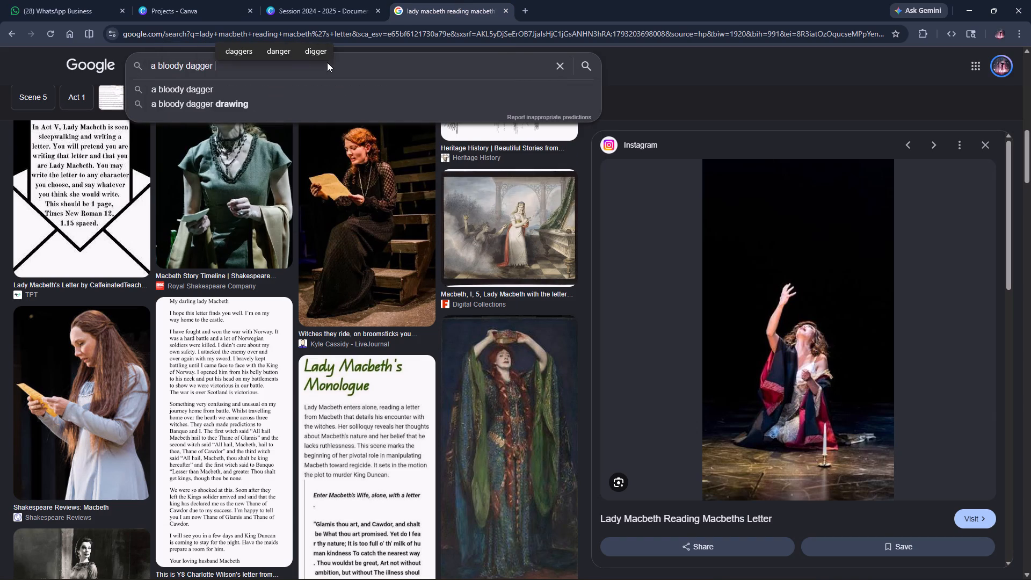
{"action": "type", "text": "lady"}
{"action": "key", "text": "space"}
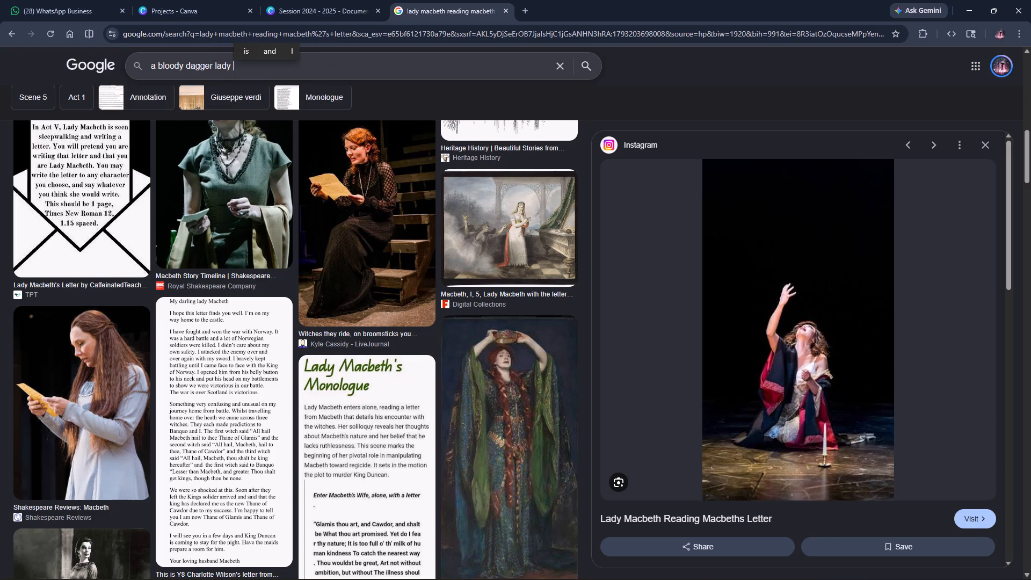
{"action": "type", "text": "macbeth and mac"}
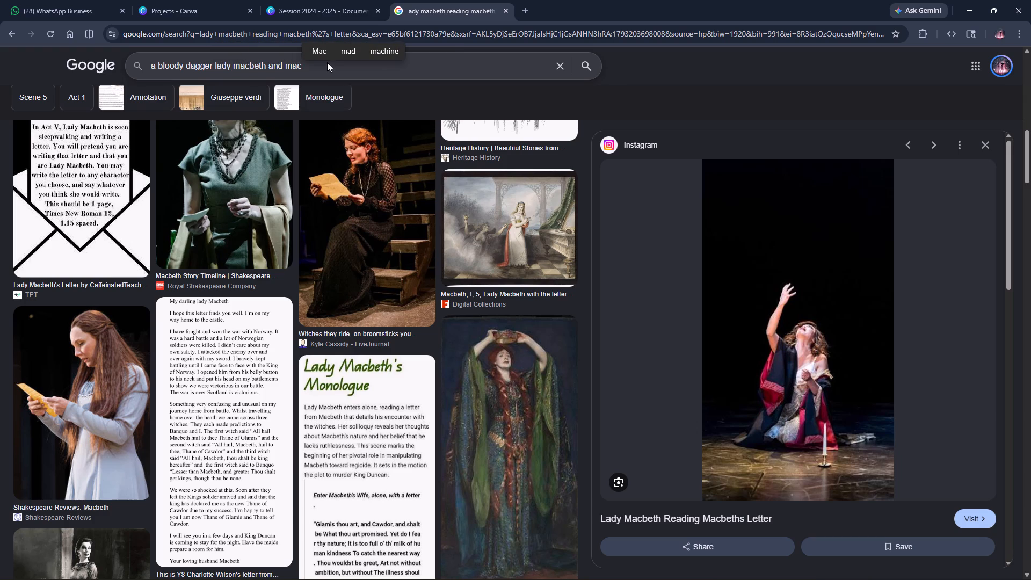
{"action": "type", "text": "hbeth"}
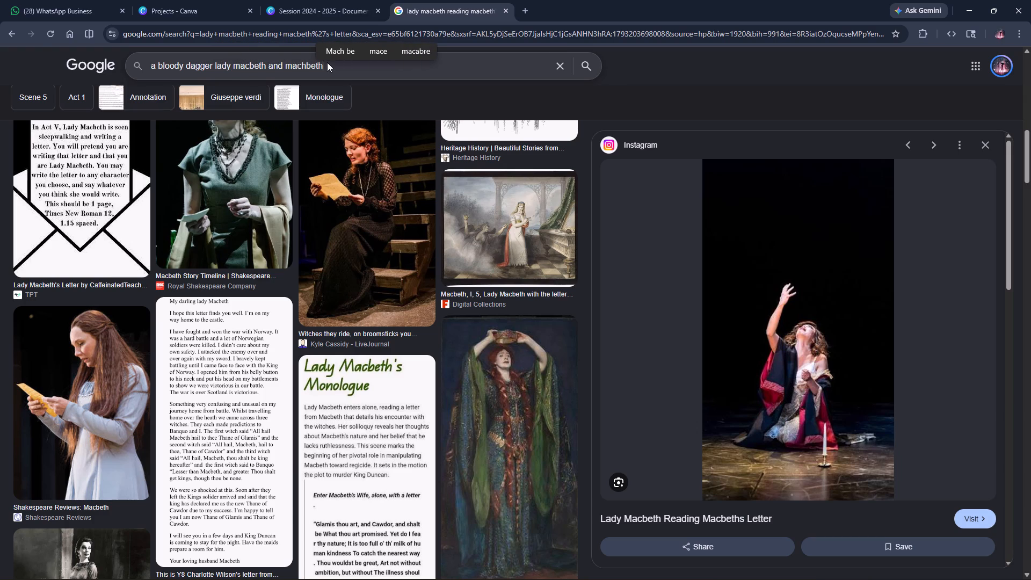
{"action": "key", "text": "Return"}
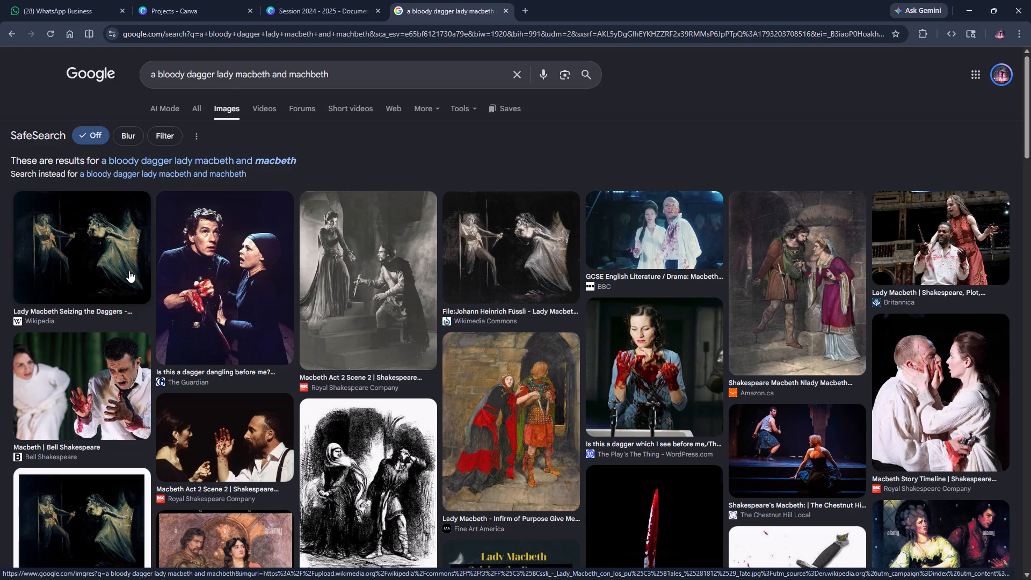
Copy The Guardian's image of the couple with bloody hands and daggers and paste it onto page 14 of the Canva design.
{"action": "right_click", "coordinate": [238, 294]}
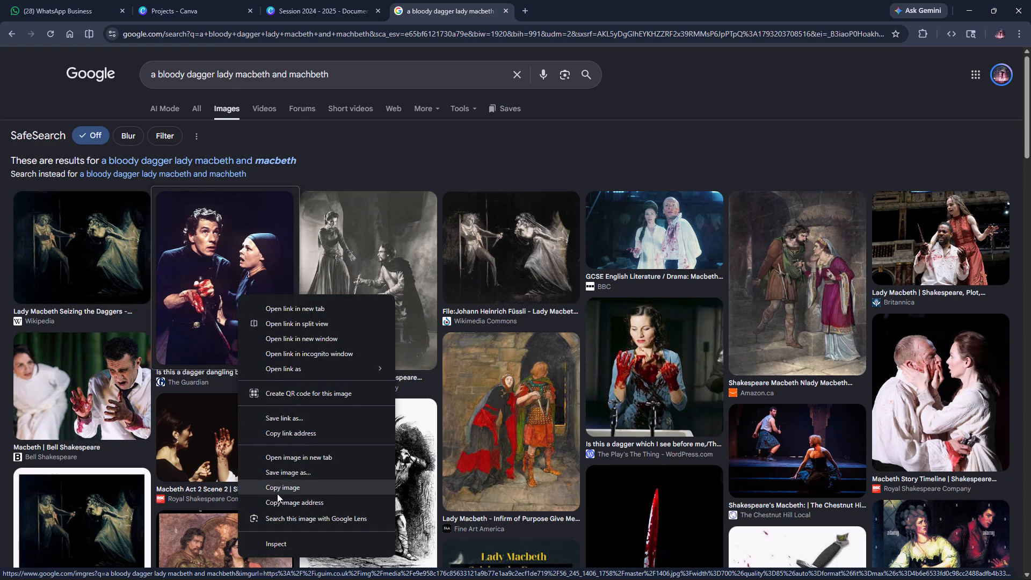
{"action": "left_click", "coordinate": [277, 494]}
{"action": "scroll", "coordinate": [283, 479], "scroll_direction": "down", "scroll_amount": 2}
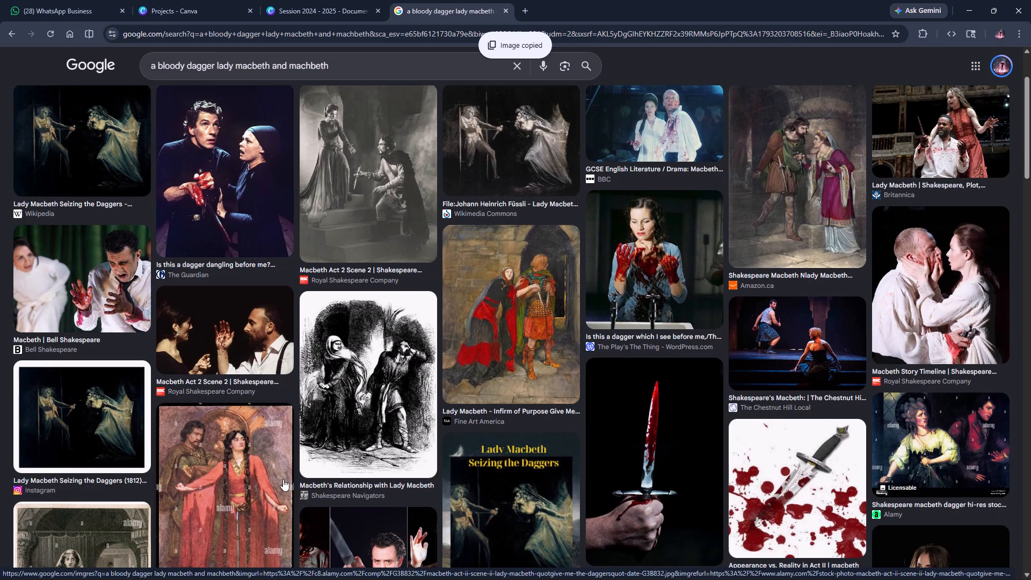
{"action": "scroll", "coordinate": [283, 479], "scroll_direction": "up", "scroll_amount": 2}
{"action": "scroll", "coordinate": [283, 479], "scroll_direction": "down", "scroll_amount": 3}
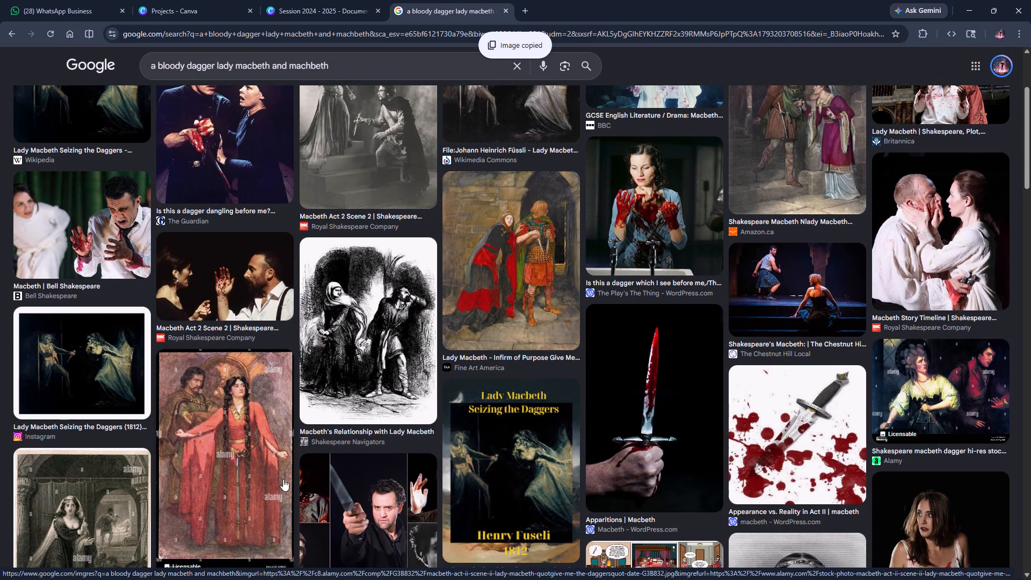
{"action": "scroll", "coordinate": [283, 479], "scroll_direction": "up", "scroll_amount": 3}
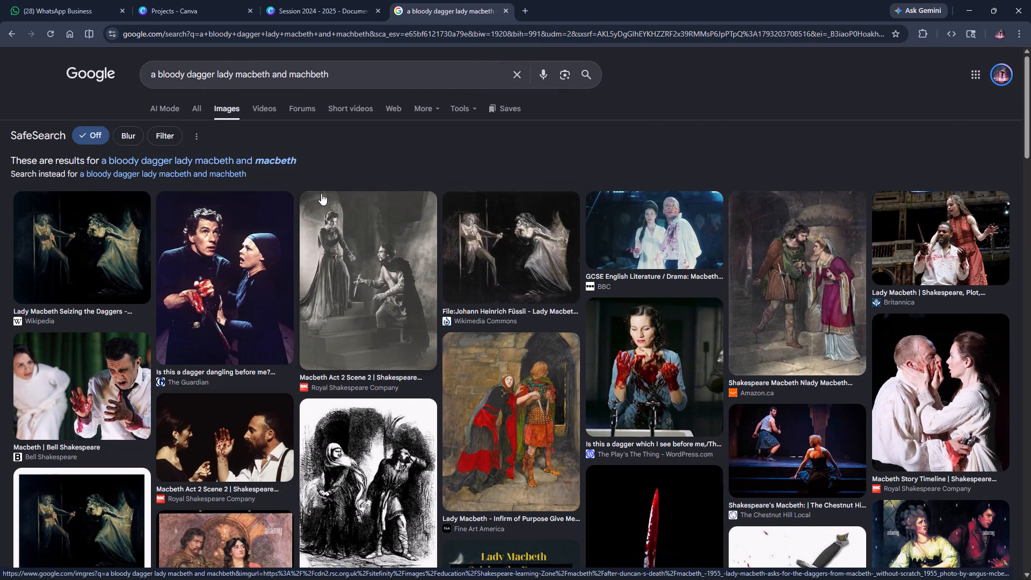
{"action": "left_click", "coordinate": [247, 0]}
{"action": "left_click", "coordinate": [301, 0]}
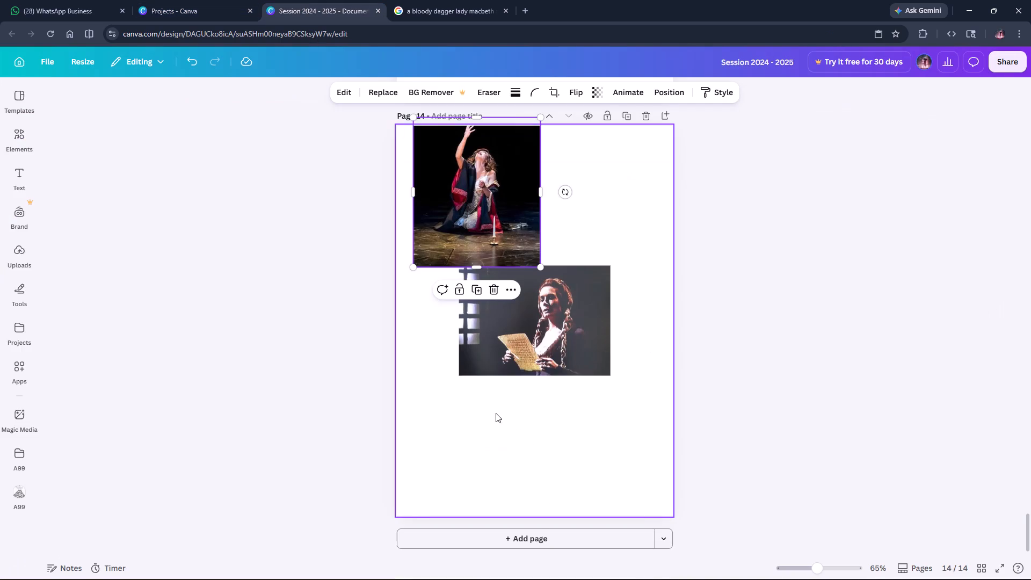
{"action": "right_click", "coordinate": [496, 418]}
{"action": "left_click", "coordinate": [529, 390]}
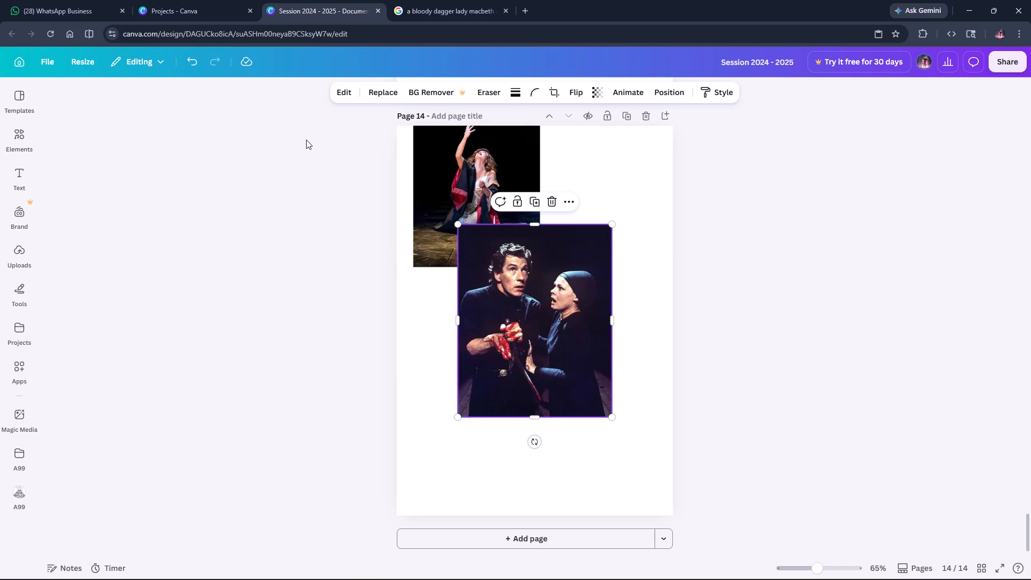
Return to Google Images and replace the search with "lady machbeth desperately washing hands".
{"action": "left_click", "coordinate": [410, 0]}
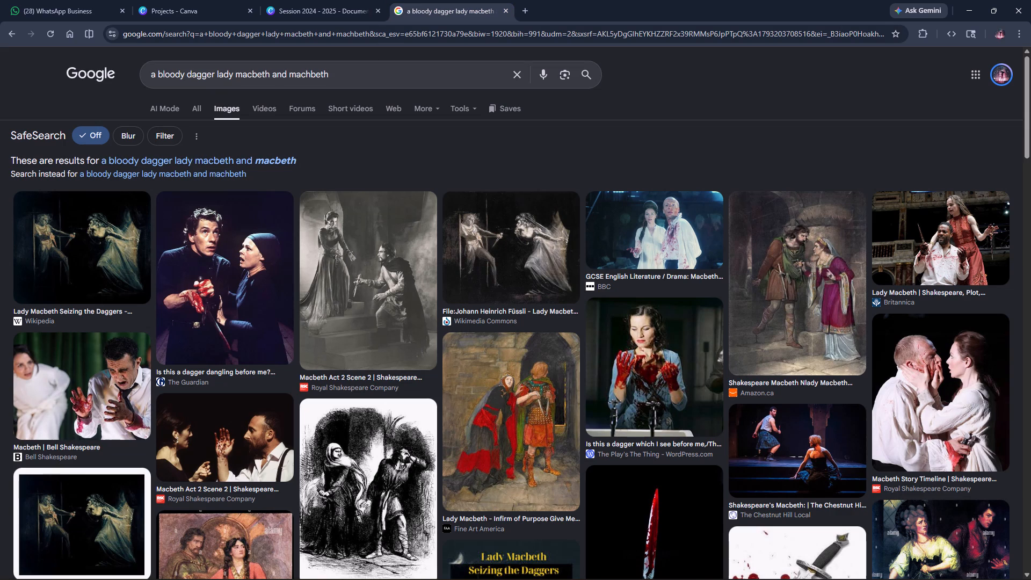
{"action": "triple_click", "coordinate": [355, 67]}
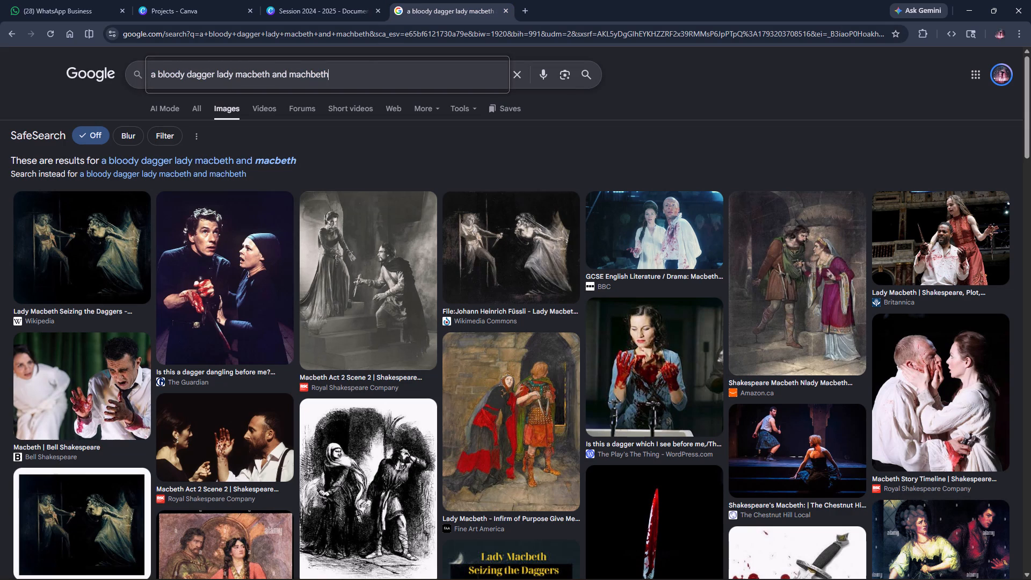
{"action": "type", "text": "lady m"}
{"action": "key", "text": "BackSpace"}
{"action": "key", "text": "BackSpace"}
{"action": "key", "text": "BackSpace"}
{"action": "key", "text": "BackSpace"}
{"action": "key", "text": "BackSpace"}
{"action": "key", "text": "BackSpace"}
{"action": "key", "text": "BackSpace"}
{"action": "key", "text": "BackSpace"}
{"action": "key", "text": "BackSpace"}
{"action": "key", "text": "BackSpace"}
{"action": "key", "text": "BackSpace"}
{"action": "key", "text": "BackSpace"}
{"action": "key", "text": "BackSpace"}
{"action": "key", "text": "BackSpace"}
{"action": "key", "text": "BackSpace"}
{"action": "key", "text": "BackSpace"}
{"action": "key", "text": "BackSpace"}
{"action": "key", "text": "BackSpace"}
{"action": "key", "text": "BackSpace"}
{"action": "key", "text": "BackSpace"}
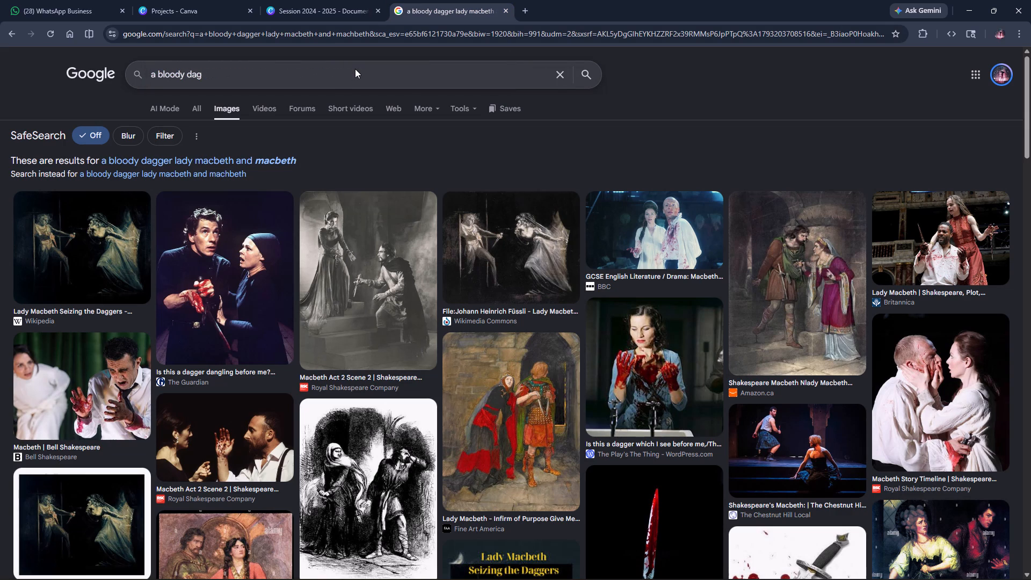
{"action": "type", "text": "lady mac"}
{"action": "type", "text": "hbeth desperately washing hands"}
{"action": "key", "text": "Return"}
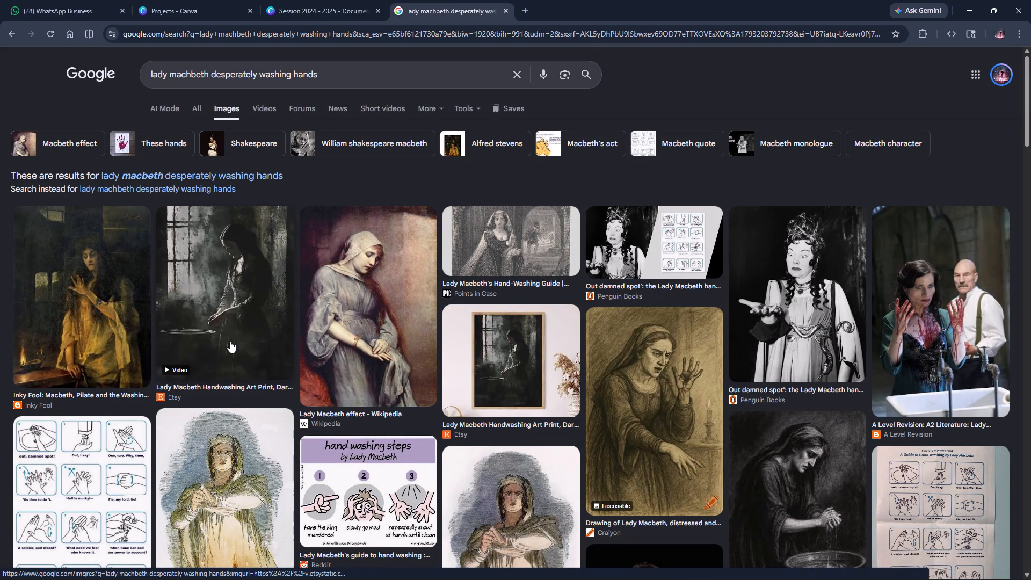
Browse the hand-washing results and copy the dark Etsy art print of Lady Macbeth washing her hands.
{"action": "scroll", "coordinate": [230, 341], "scroll_direction": "down", "scroll_amount": 2}
{"action": "scroll", "coordinate": [230, 341], "scroll_direction": "up", "scroll_amount": 1}
{"action": "scroll", "coordinate": [230, 341], "scroll_direction": "down", "scroll_amount": 4}
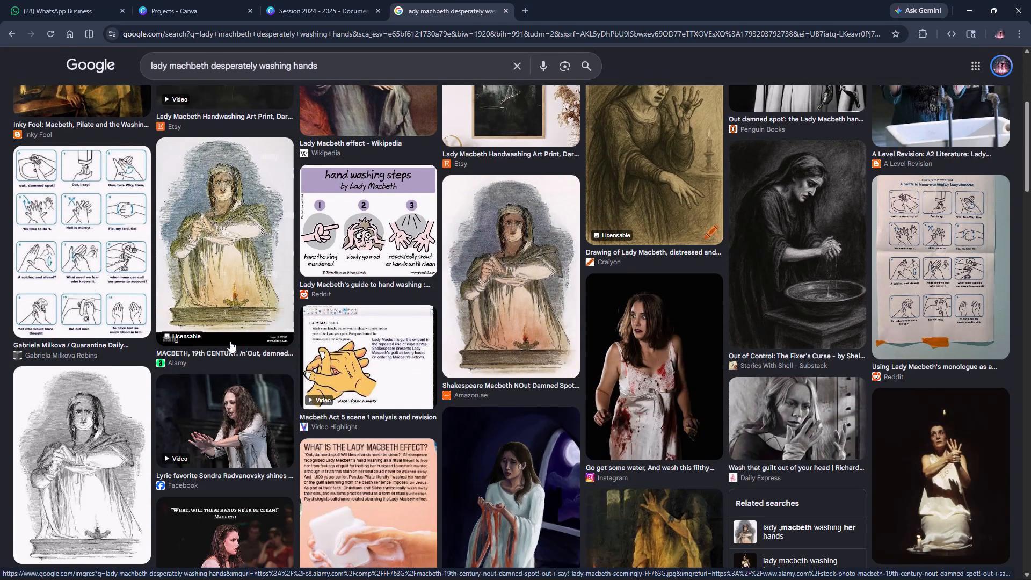
{"action": "scroll", "coordinate": [230, 341], "scroll_direction": "up", "scroll_amount": 6}
{"action": "left_click", "coordinate": [112, 308]}
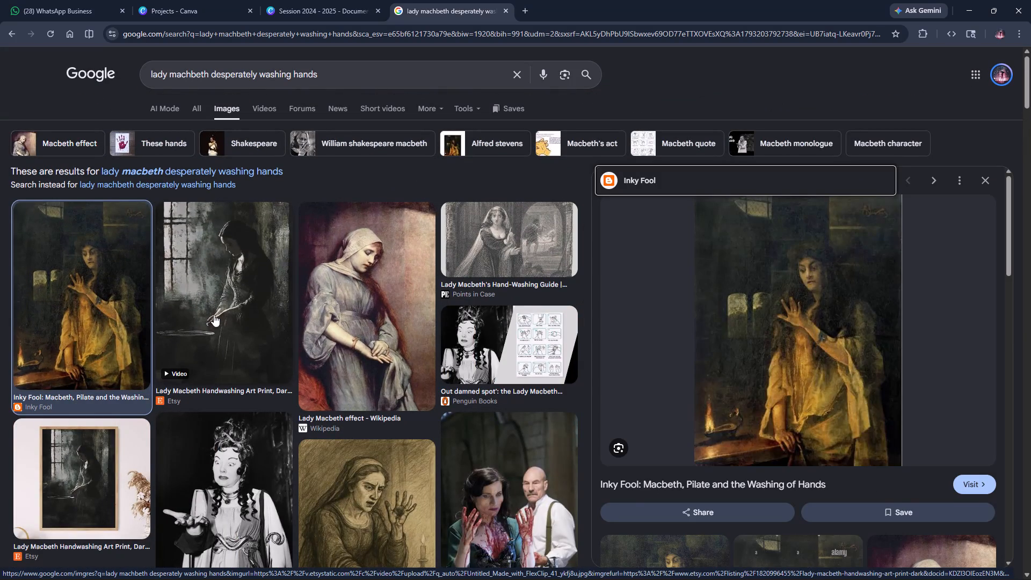
{"action": "left_click", "coordinate": [215, 315]}
{"action": "right_click", "coordinate": [765, 336]}
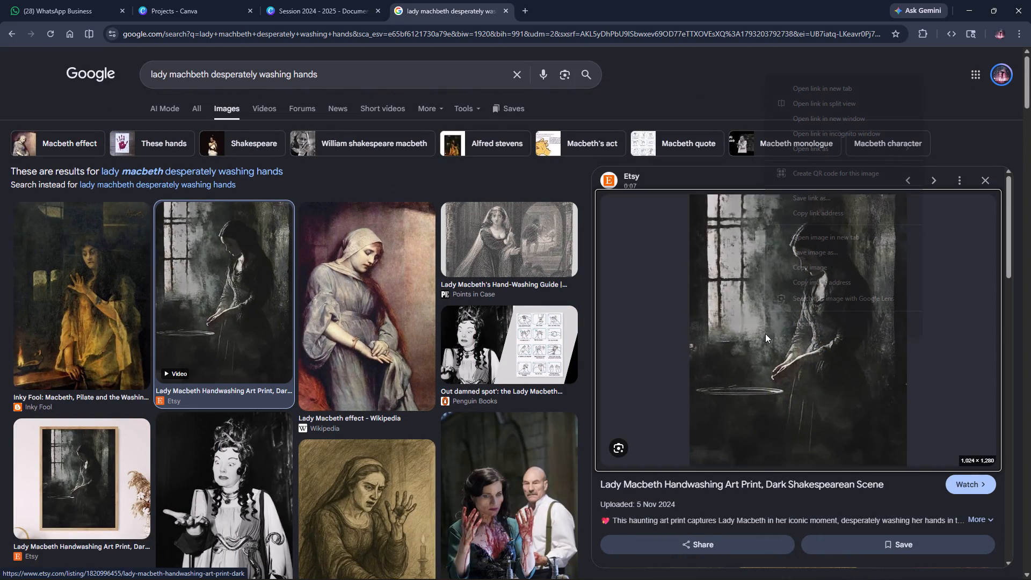
{"action": "left_click", "coordinate": [820, 266]}
{"action": "scroll", "coordinate": [381, 323], "scroll_direction": "down", "scroll_amount": 1}
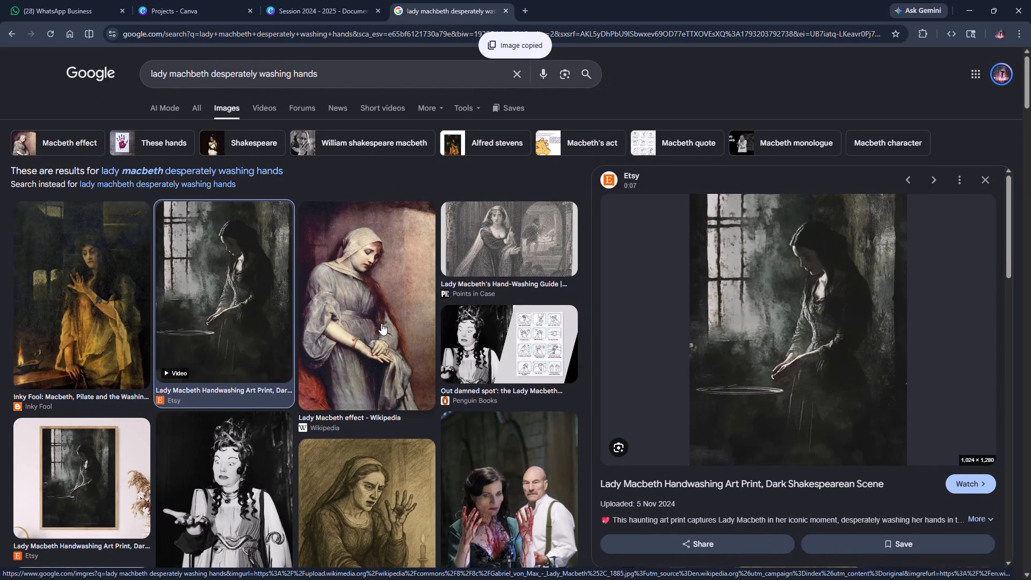
{"action": "scroll", "coordinate": [381, 323], "scroll_direction": "down", "scroll_amount": 5}
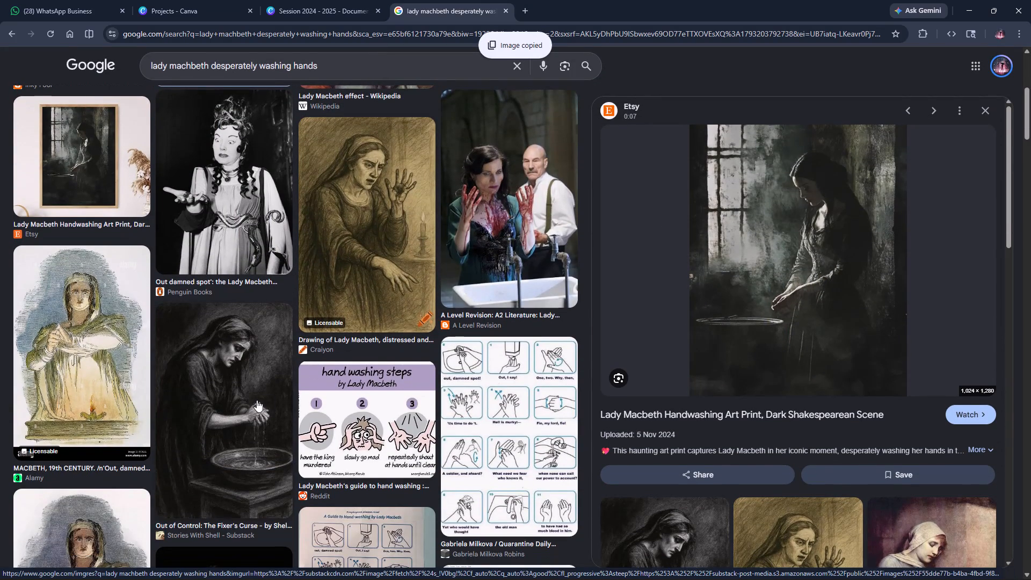
{"action": "scroll", "coordinate": [257, 400], "scroll_direction": "up", "scroll_amount": 3}
{"action": "scroll", "coordinate": [257, 400], "scroll_direction": "down", "scroll_amount": 1}
{"action": "scroll", "coordinate": [256, 399], "scroll_direction": "up", "scroll_amount": 2}
Paste the hand-washing art print onto page 14 of the Canva design and move it to the bottom of the page.
{"action": "left_click", "coordinate": [173, 0]}
{"action": "left_click", "coordinate": [331, 0]}
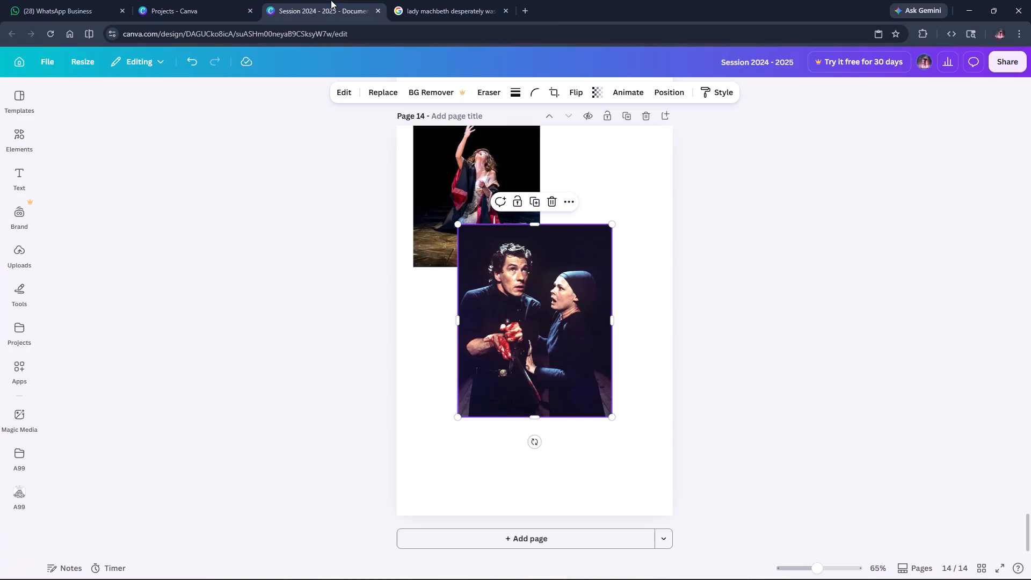
{"action": "right_click", "coordinate": [463, 475]}
{"action": "left_click", "coordinate": [515, 407]}
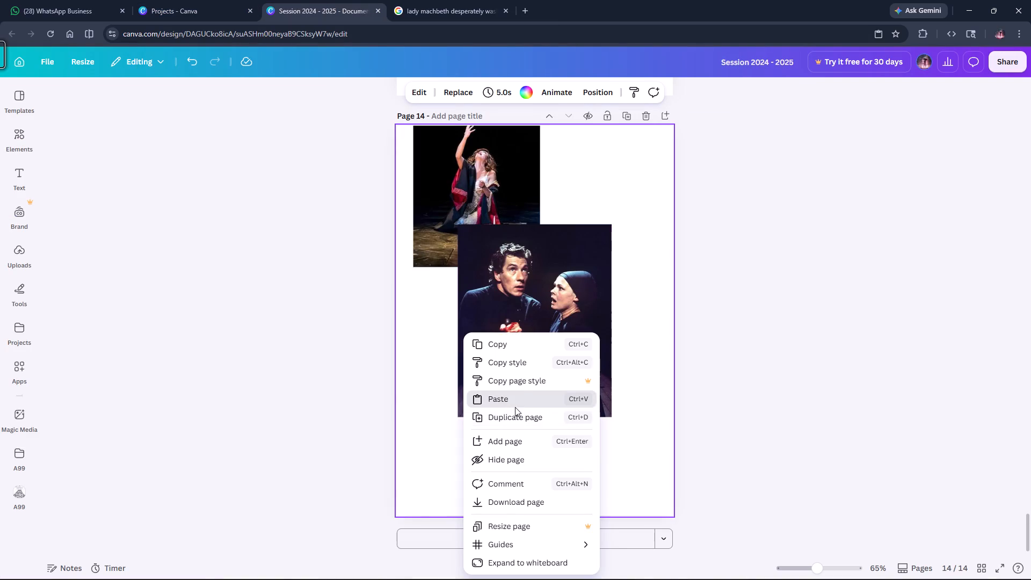
{"action": "left_click_drag", "start_coordinate": [550, 321], "coordinate": [527, 460]}
Delete the image of the woman raising her arm at the top of page 14.
{"action": "left_click", "coordinate": [500, 185]}
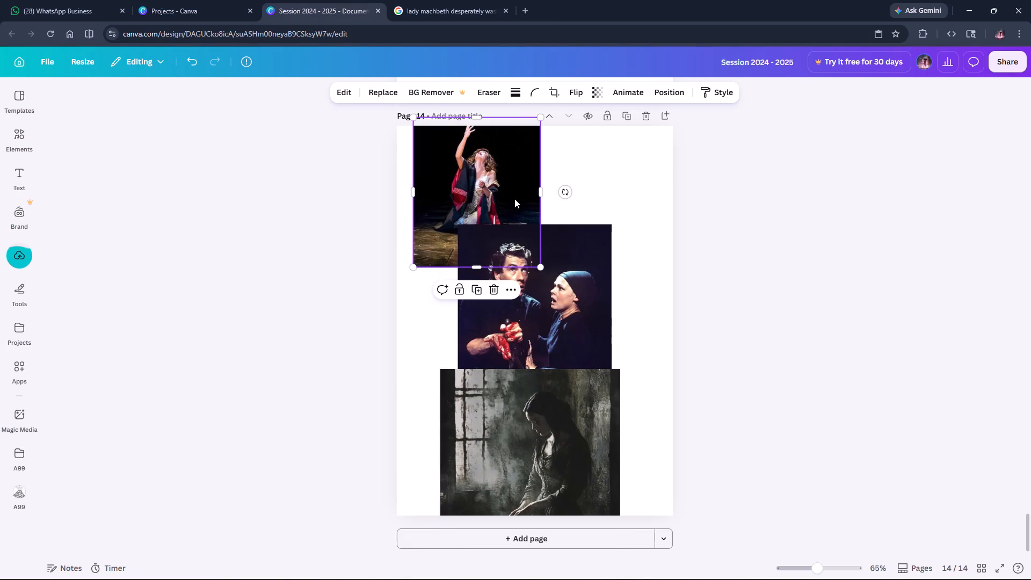
{"action": "key", "text": "Delete"}
Move the bloody-handed couple image up the page and crop in its top and bottom edges, keeping it about 117 wide.
{"action": "left_click_drag", "start_coordinate": [509, 281], "coordinate": [491, 267]}
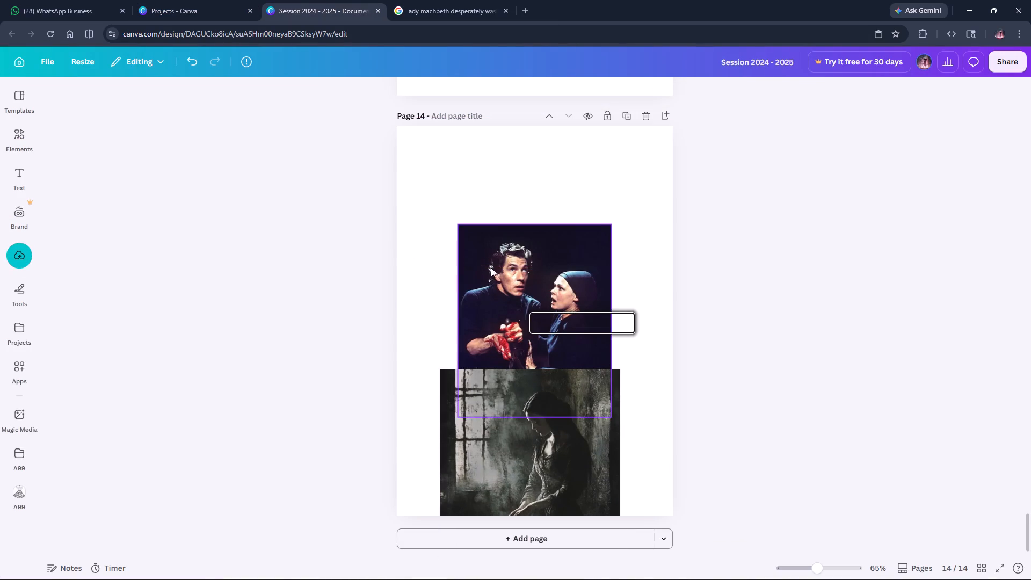
{"action": "left_click_drag", "start_coordinate": [491, 267], "coordinate": [471, 209]}
{"action": "left_click", "coordinate": [496, 147]}
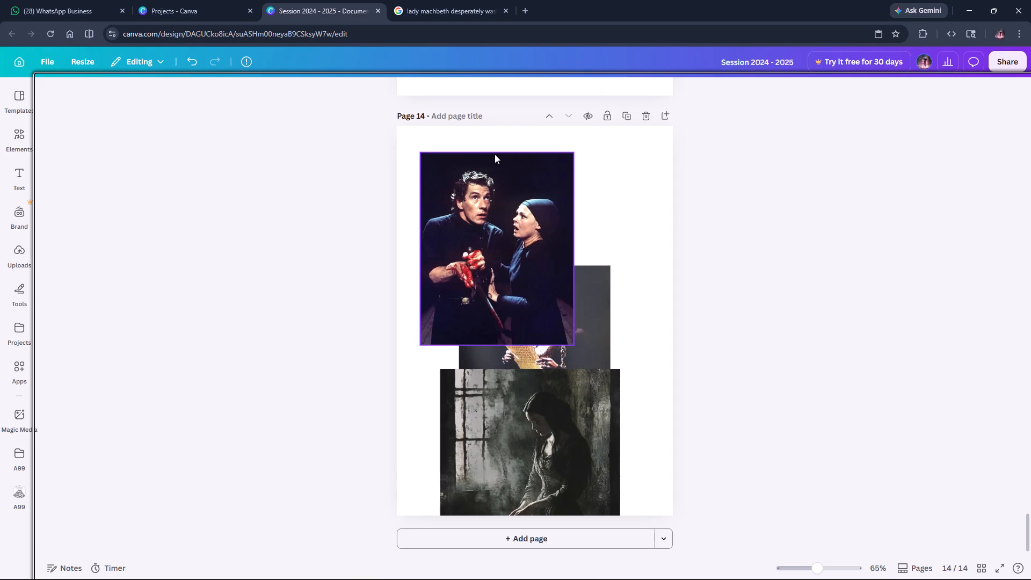
{"action": "left_click", "coordinate": [495, 153]}
{"action": "left_click_drag", "start_coordinate": [495, 155], "coordinate": [493, 169]}
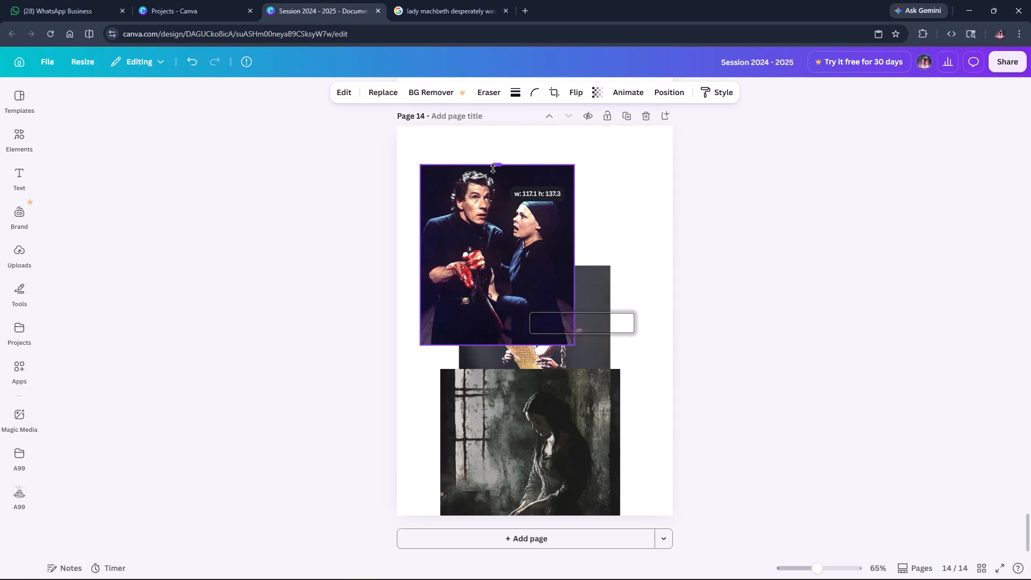
{"action": "left_click_drag", "start_coordinate": [493, 169], "coordinate": [486, 172]}
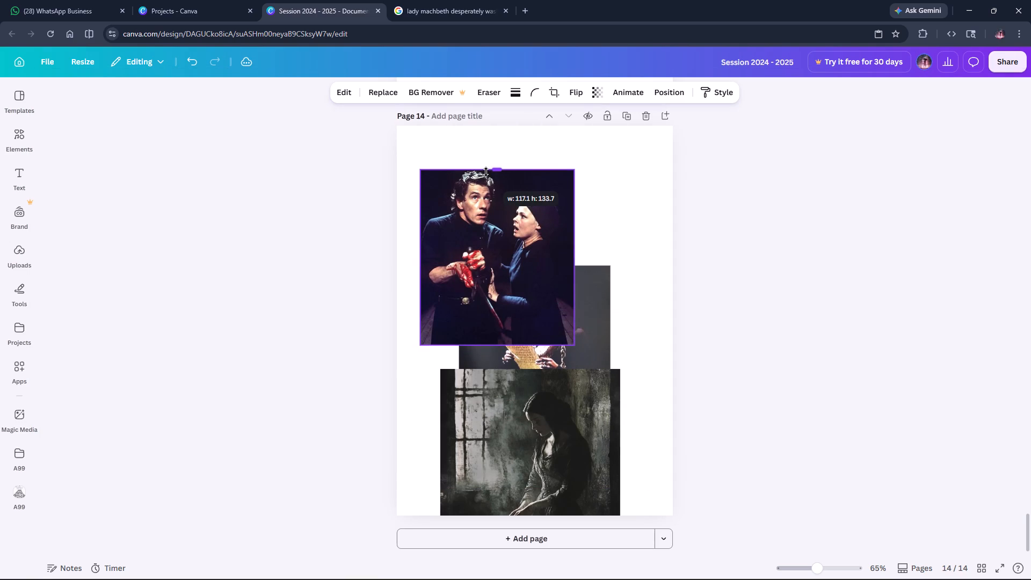
{"action": "left_click_drag", "start_coordinate": [501, 347], "coordinate": [501, 344]}
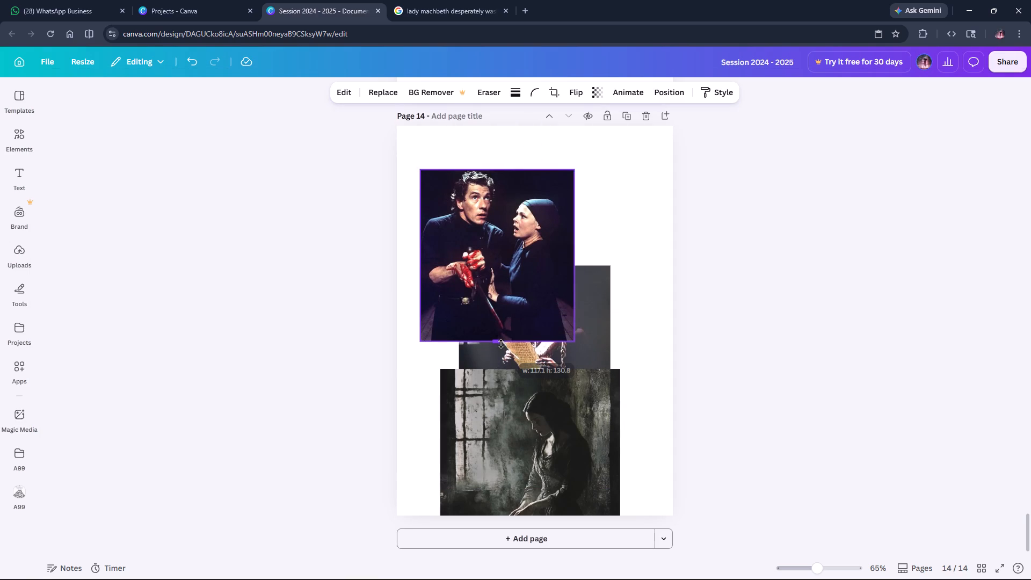
{"action": "left_click_drag", "start_coordinate": [501, 344], "coordinate": [500, 340]}
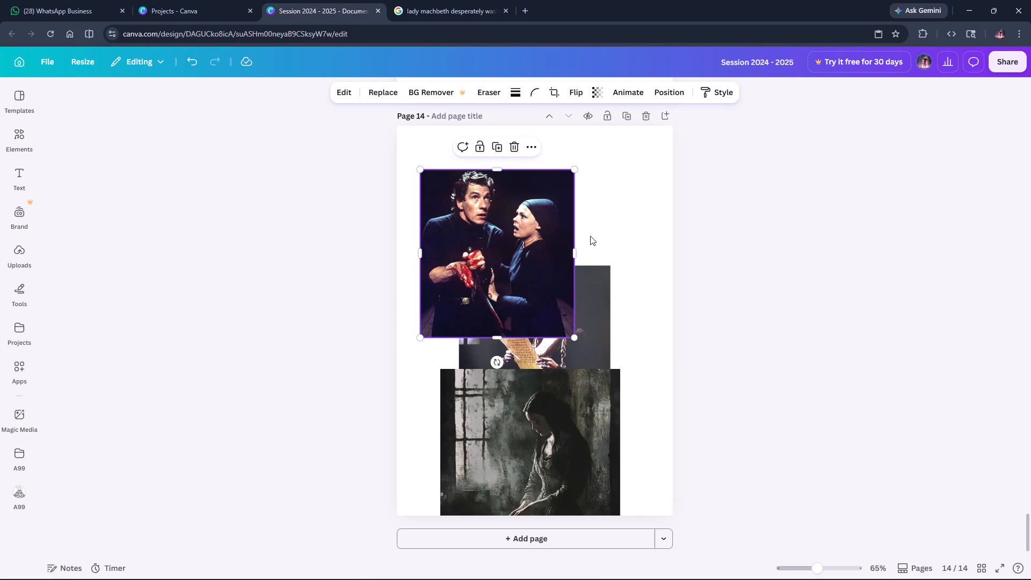
Shrink the couple image proportionally and place it in the top-left corner of page 14.
{"action": "left_click", "coordinate": [607, 197]}
{"action": "left_click", "coordinate": [548, 320]}
{"action": "left_click_drag", "start_coordinate": [571, 334], "coordinate": [529, 274]}
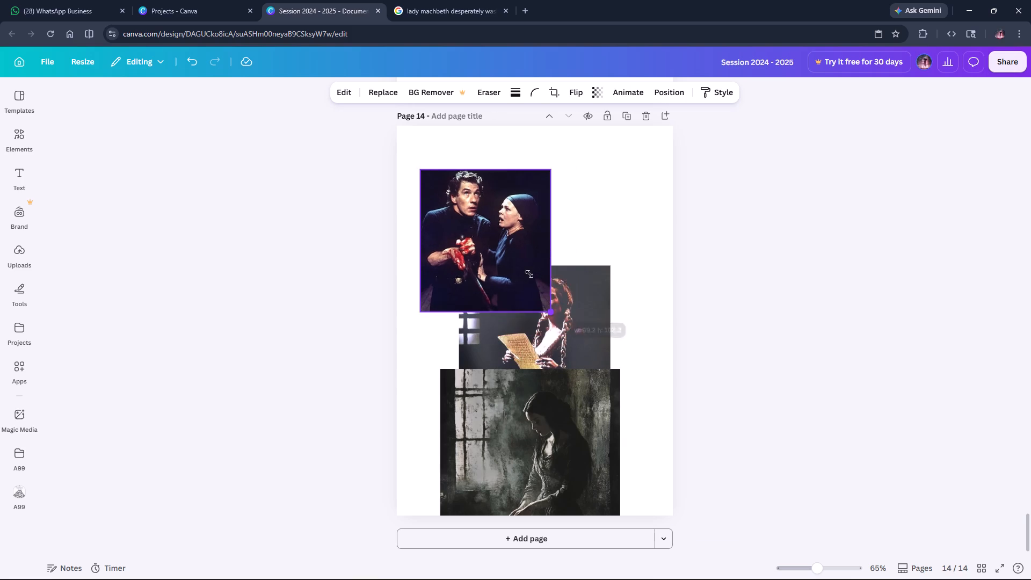
{"action": "left_click_drag", "start_coordinate": [529, 274], "coordinate": [529, 291]}
{"action": "left_click_drag", "start_coordinate": [496, 256], "coordinate": [476, 219]}
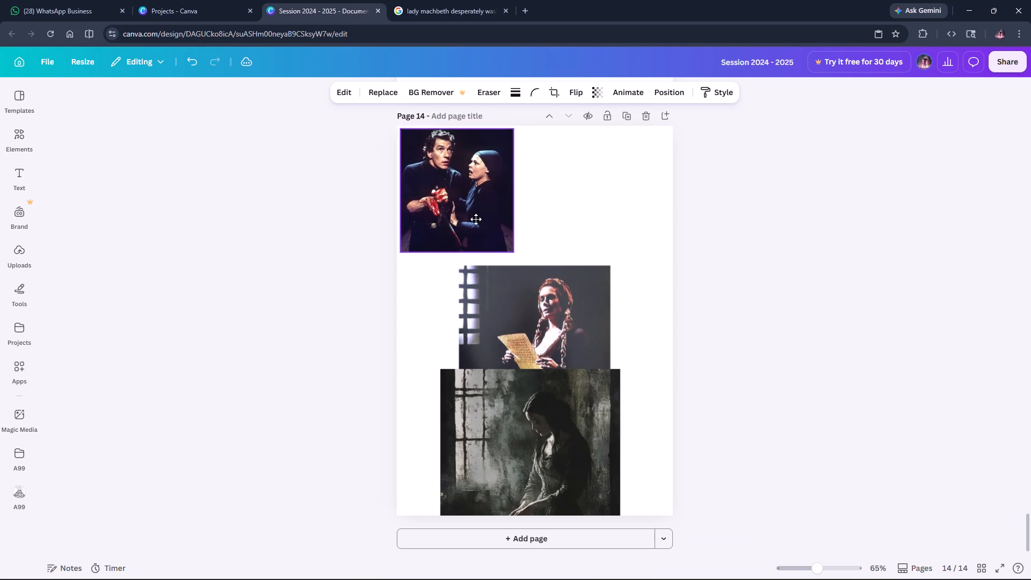
{"action": "left_click_drag", "start_coordinate": [476, 219], "coordinate": [470, 211]}
{"action": "left_click", "coordinate": [532, 234]}
Crop the barred-window side of the letter-reading image slightly, scale it down and place it beside the couple image near the top of the page.
{"action": "left_click", "coordinate": [548, 313]}
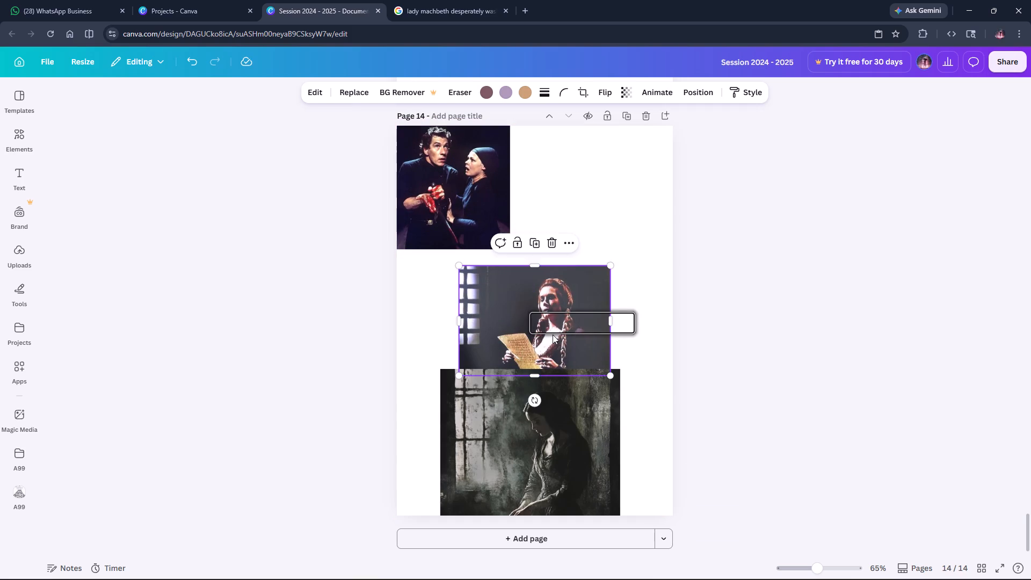
{"action": "left_click_drag", "start_coordinate": [553, 335], "coordinate": [555, 329]}
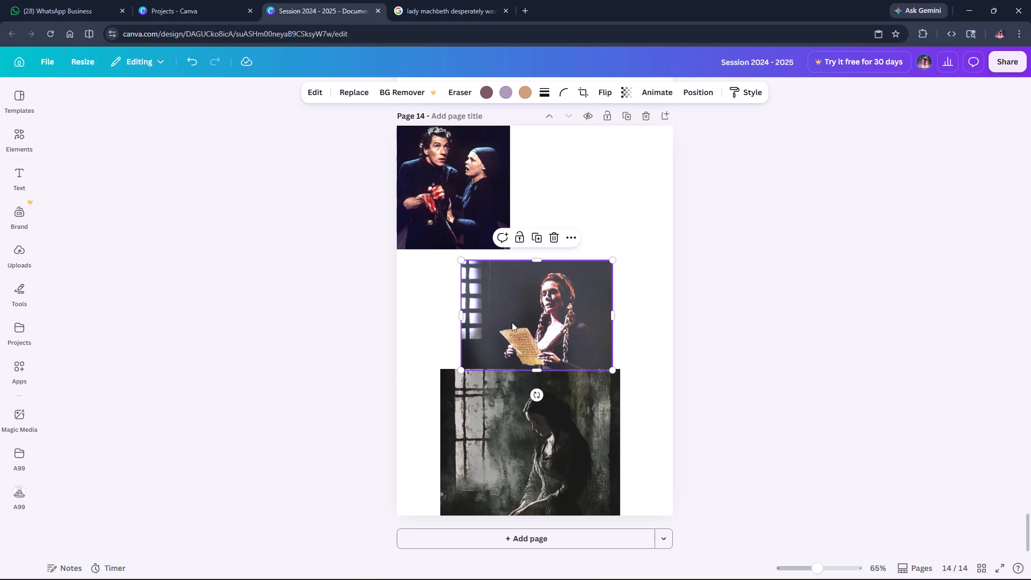
{"action": "left_click_drag", "start_coordinate": [457, 320], "coordinate": [478, 323]}
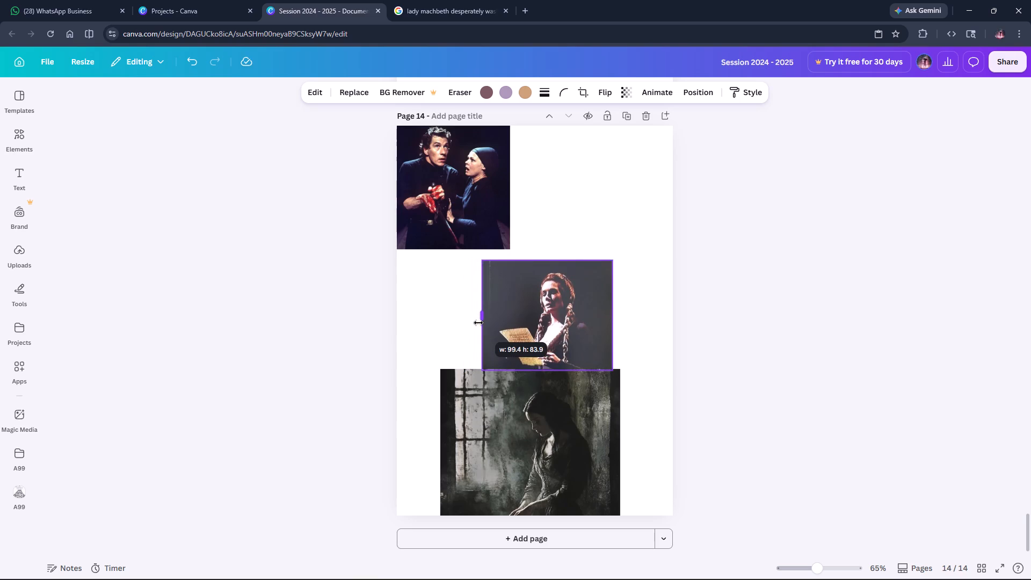
{"action": "left_click_drag", "start_coordinate": [478, 323], "coordinate": [463, 326]}
{"action": "left_click_drag", "start_coordinate": [528, 310], "coordinate": [578, 281]}
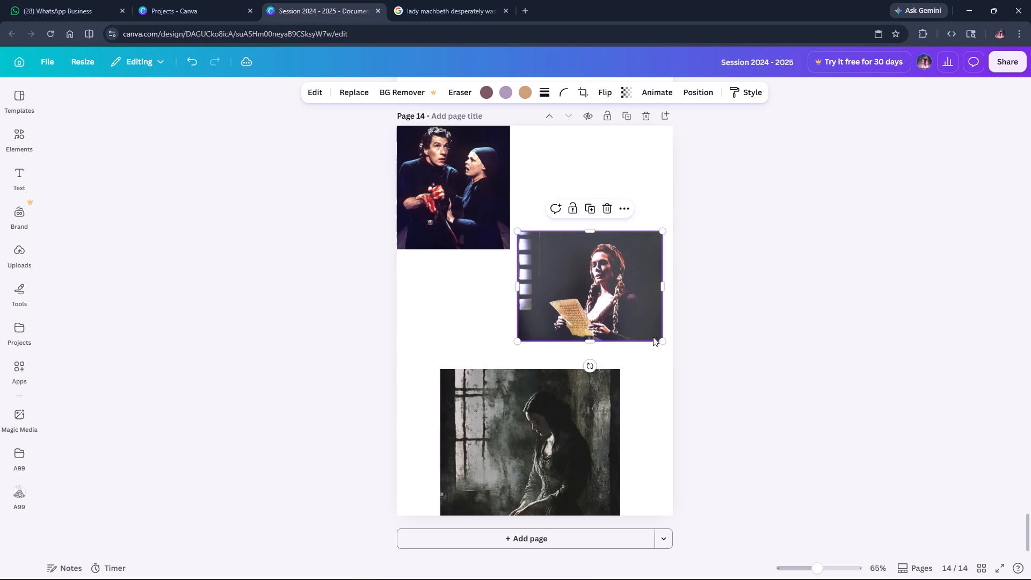
{"action": "left_click_drag", "start_coordinate": [665, 343], "coordinate": [641, 328]}
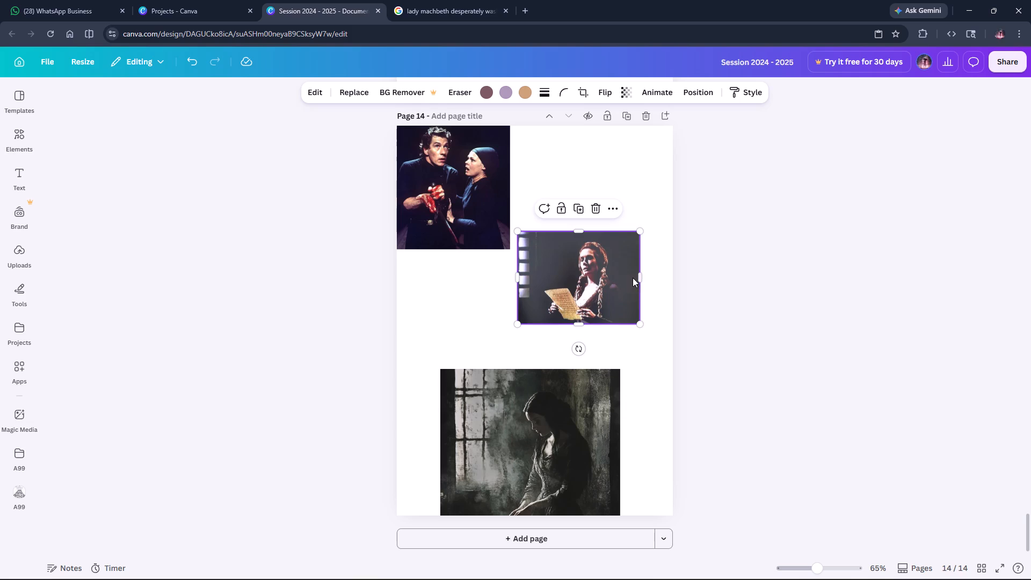
{"action": "left_click_drag", "start_coordinate": [642, 324], "coordinate": [651, 342]}
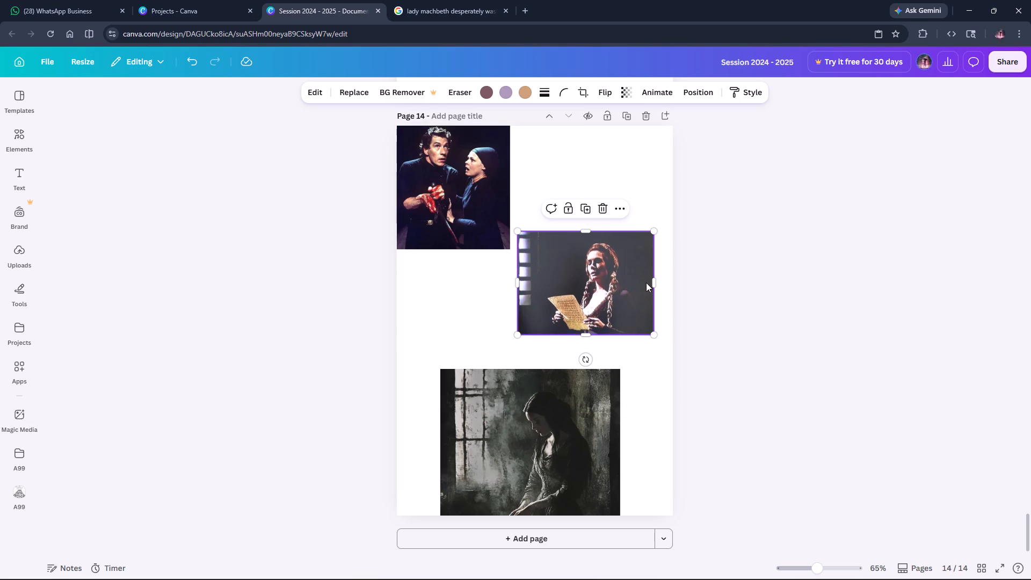
{"action": "left_click_drag", "start_coordinate": [650, 284], "coordinate": [642, 285]}
{"action": "left_click_drag", "start_coordinate": [608, 292], "coordinate": [602, 214]}
Move the hand-washing art print up, scale it down and place it below the couple image at the page's left side.
{"action": "left_click_drag", "start_coordinate": [550, 452], "coordinate": [533, 351]}
{"action": "left_click_drag", "start_coordinate": [529, 387], "coordinate": [535, 374]}
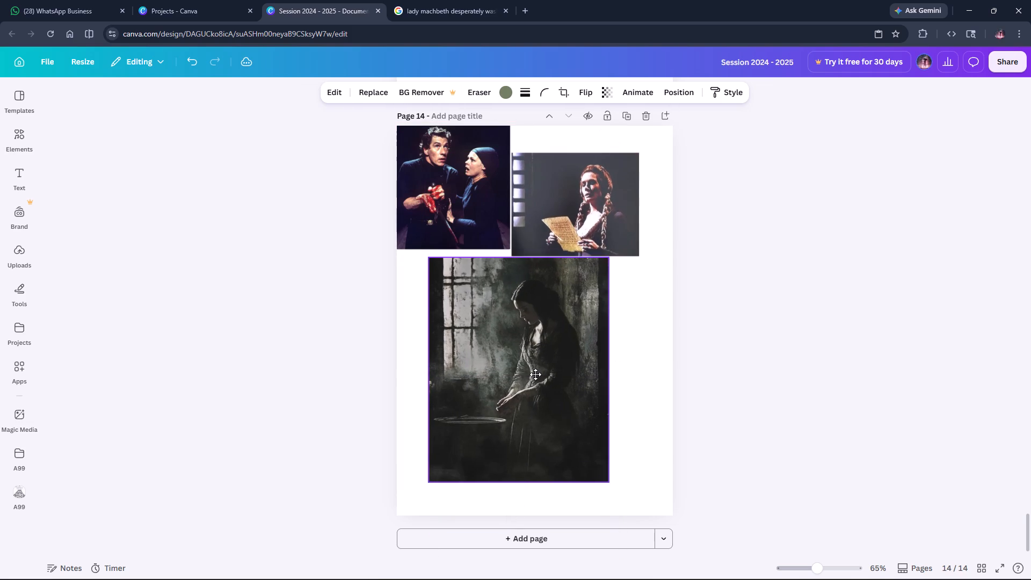
{"action": "left_click_drag", "start_coordinate": [535, 374], "coordinate": [536, 390]}
{"action": "left_click_drag", "start_coordinate": [429, 496], "coordinate": [448, 456]}
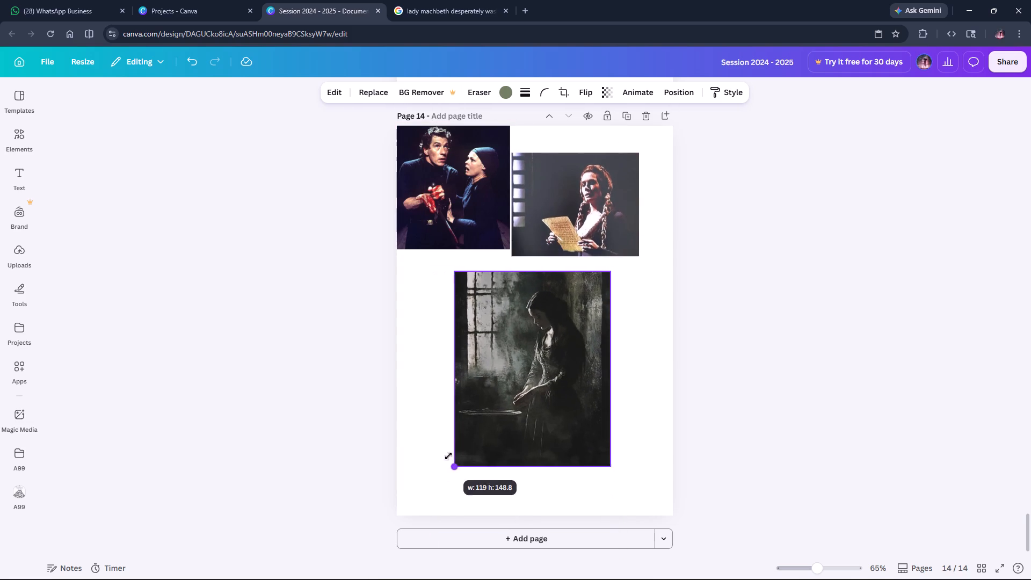
{"action": "left_click_drag", "start_coordinate": [448, 456], "coordinate": [456, 441]}
{"action": "left_click_drag", "start_coordinate": [513, 388], "coordinate": [447, 406]}
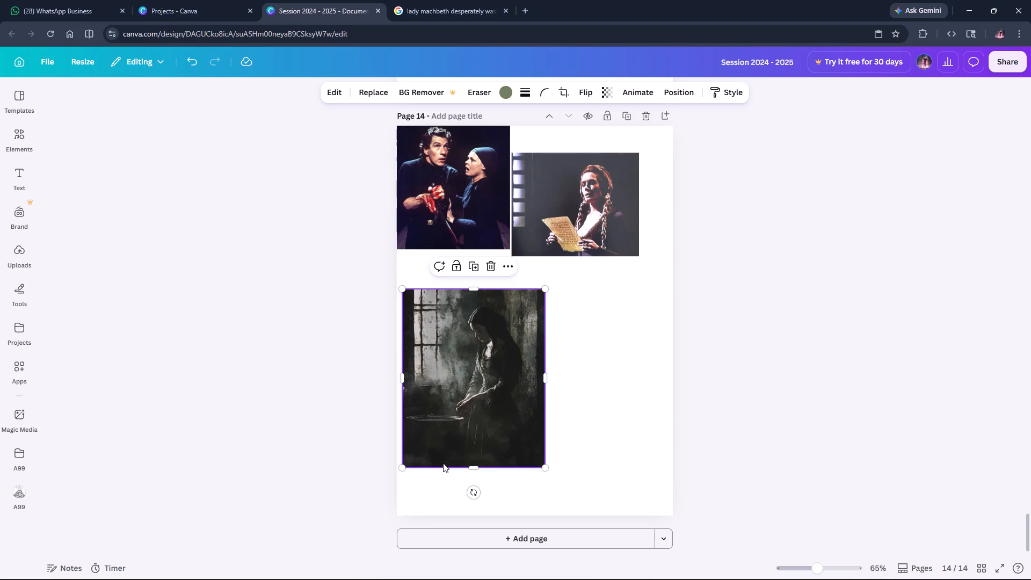
Return to Google Images, skim more hand-washing results, and replace the search with "benefits of no fire cooking".
{"action": "left_click", "coordinate": [462, 0]}
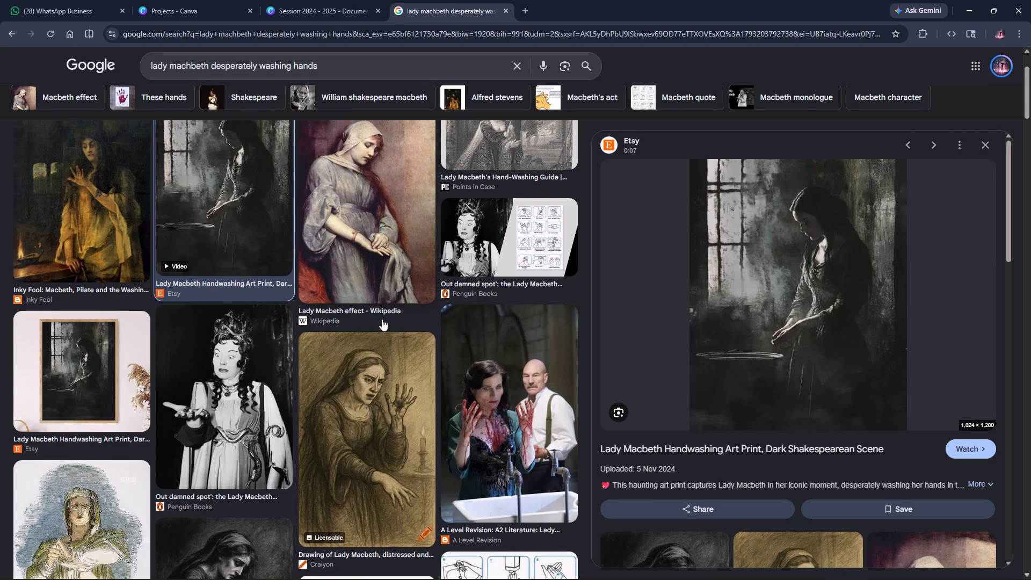
{"action": "scroll", "coordinate": [383, 320], "scroll_direction": "down", "scroll_amount": 6}
{"action": "scroll", "coordinate": [347, 366], "scroll_direction": "down", "scroll_amount": 6}
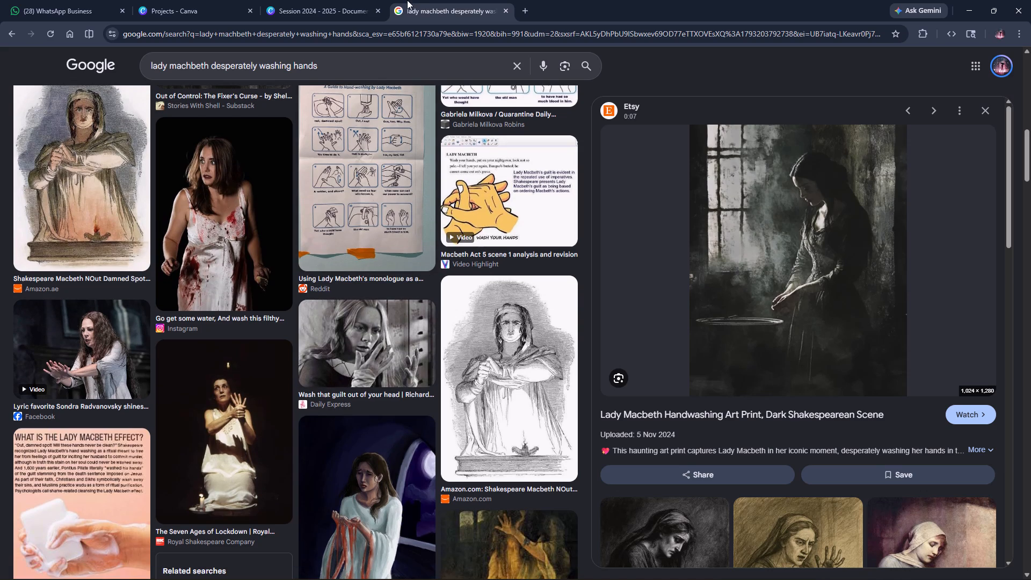
{"action": "left_click", "coordinate": [514, 57]}
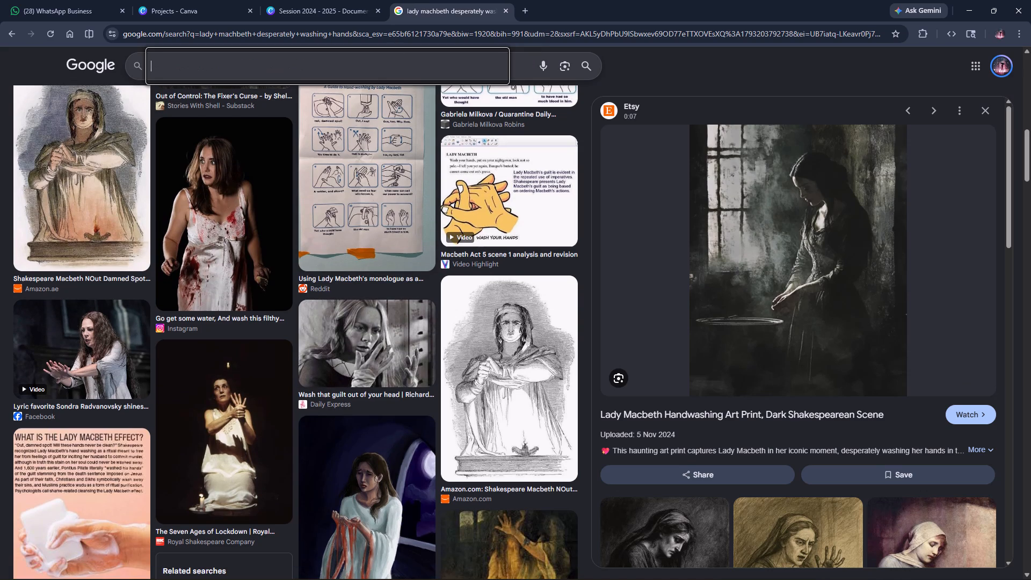
{"action": "type", "text": "benefits of no cook"}
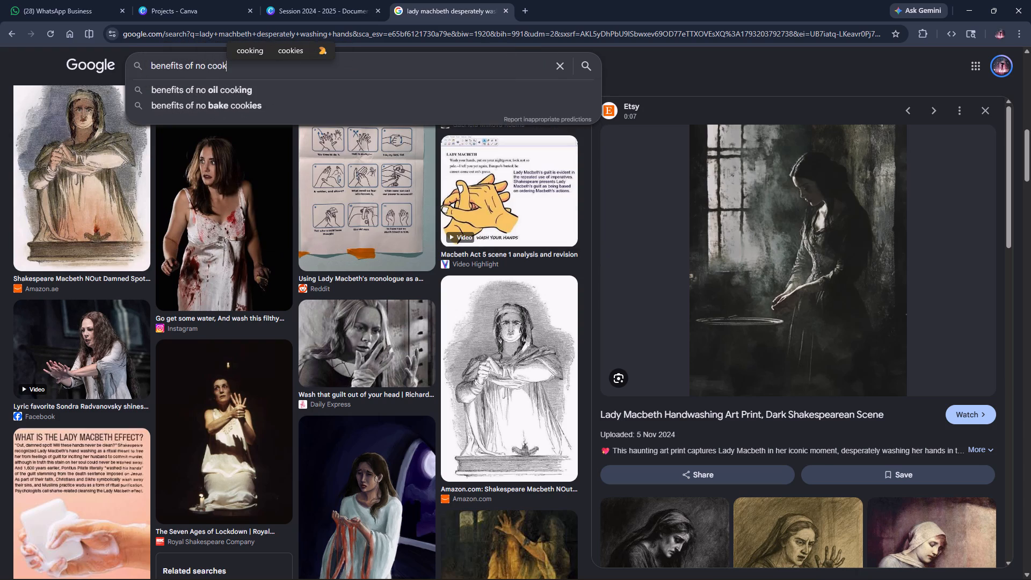
{"action": "key", "text": "BackSpace"}
{"action": "key", "text": "BackSpace"}
{"action": "key", "text": "BackSpace"}
{"action": "key", "text": "BackSpace"}
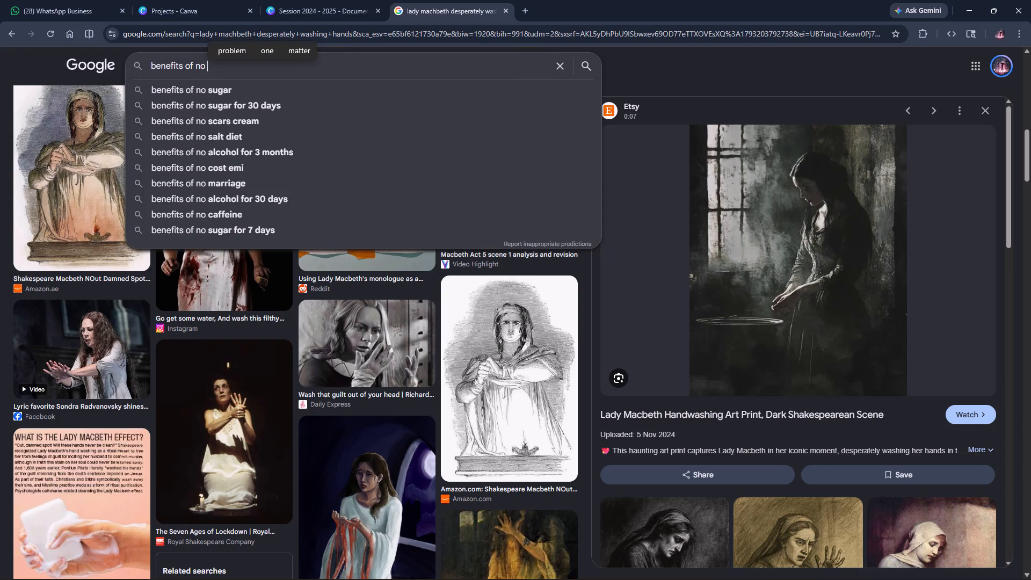
{"action": "type", "text": "fire cooking"}
{"action": "key", "text": "Return"}
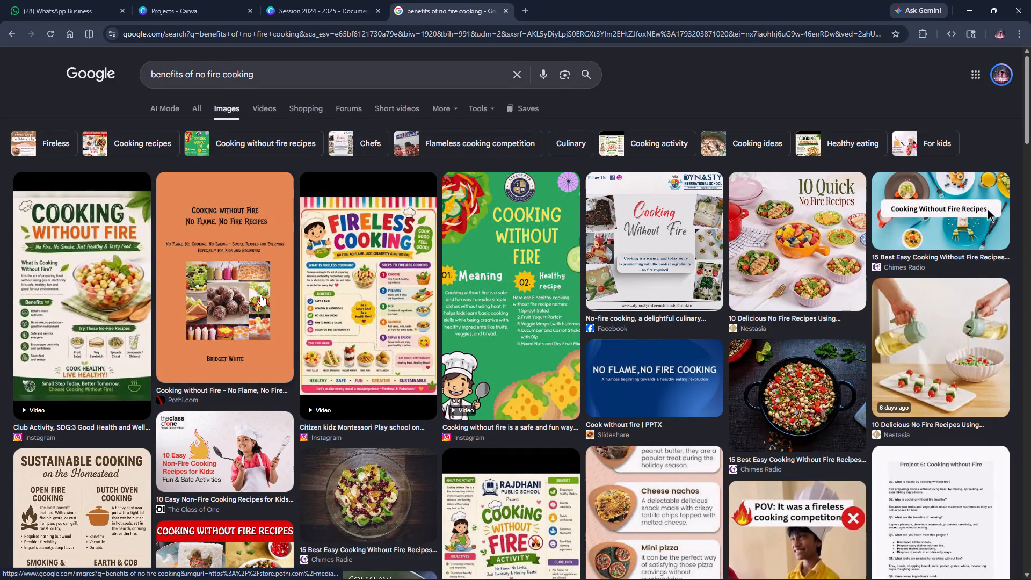
Browse the image results for the benefits of no fire cooking.
{"action": "scroll", "coordinate": [278, 294], "scroll_direction": "down", "scroll_amount": 4}
{"action": "scroll", "coordinate": [294, 295], "scroll_direction": "up", "scroll_amount": 5}
{"action": "scroll", "coordinate": [294, 295], "scroll_direction": "down", "scroll_amount": 6}
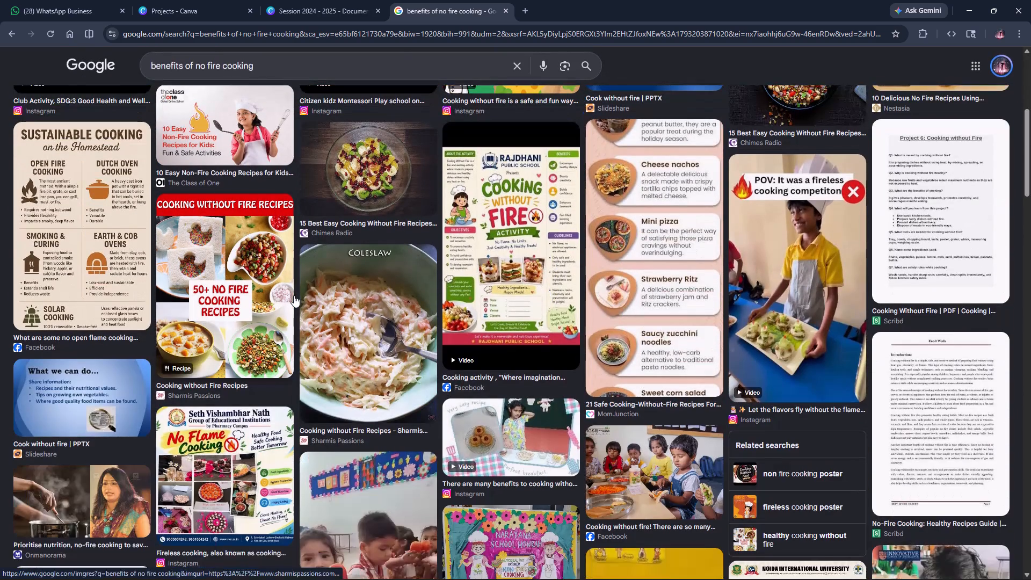
{"action": "scroll", "coordinate": [294, 295], "scroll_direction": "up", "scroll_amount": 6}
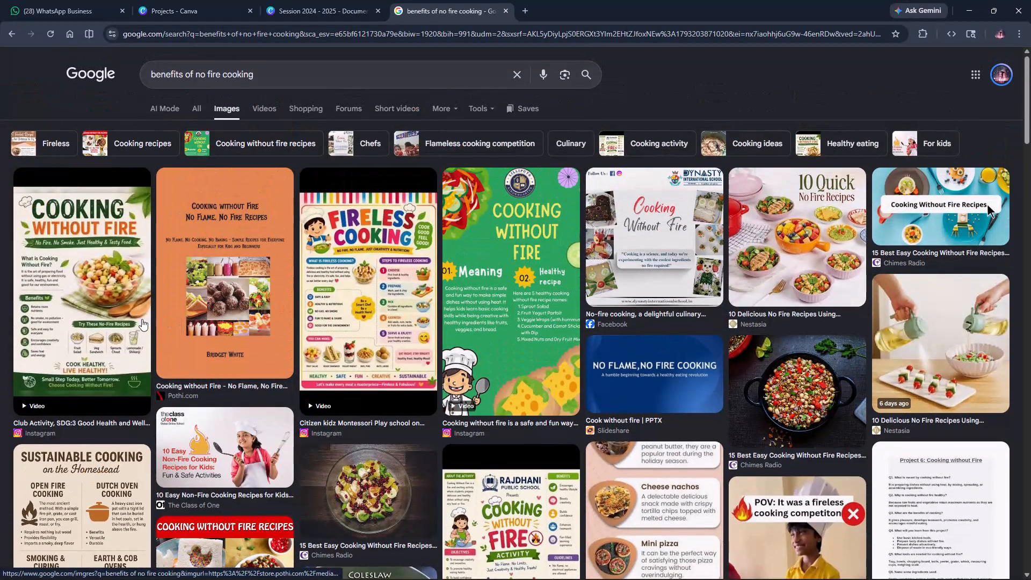
{"action": "scroll", "coordinate": [154, 324], "scroll_direction": "down", "scroll_amount": 6}
{"action": "scroll", "coordinate": [157, 324], "scroll_direction": "up", "scroll_amount": 2}
{"action": "scroll", "coordinate": [157, 324], "scroll_direction": "down", "scroll_amount": 4}
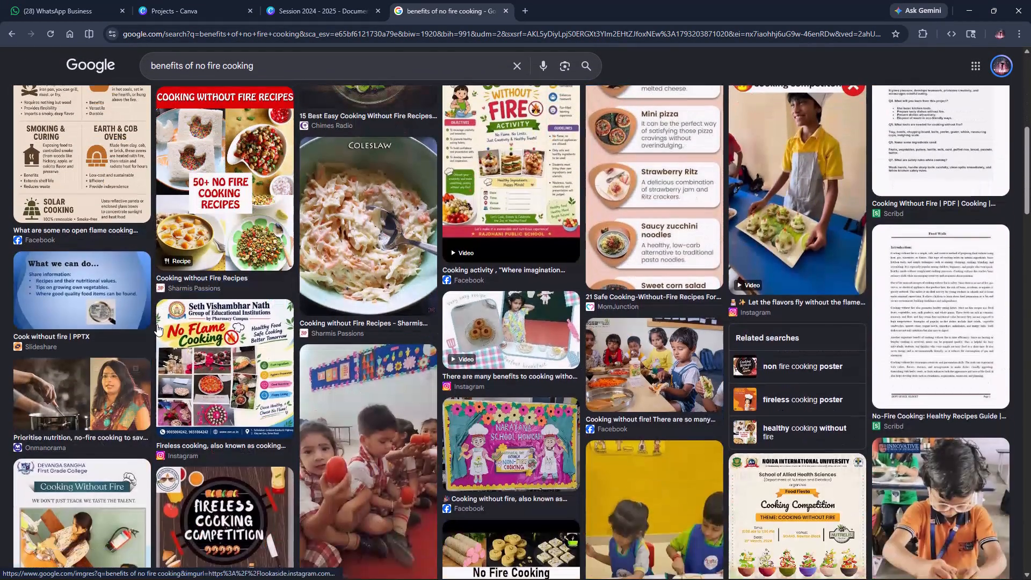
{"action": "scroll", "coordinate": [157, 324], "scroll_direction": "up", "scroll_amount": 6}
Replace the image search with "cooking without fire" and skim the first results.
{"action": "triple_click", "coordinate": [330, 53]}
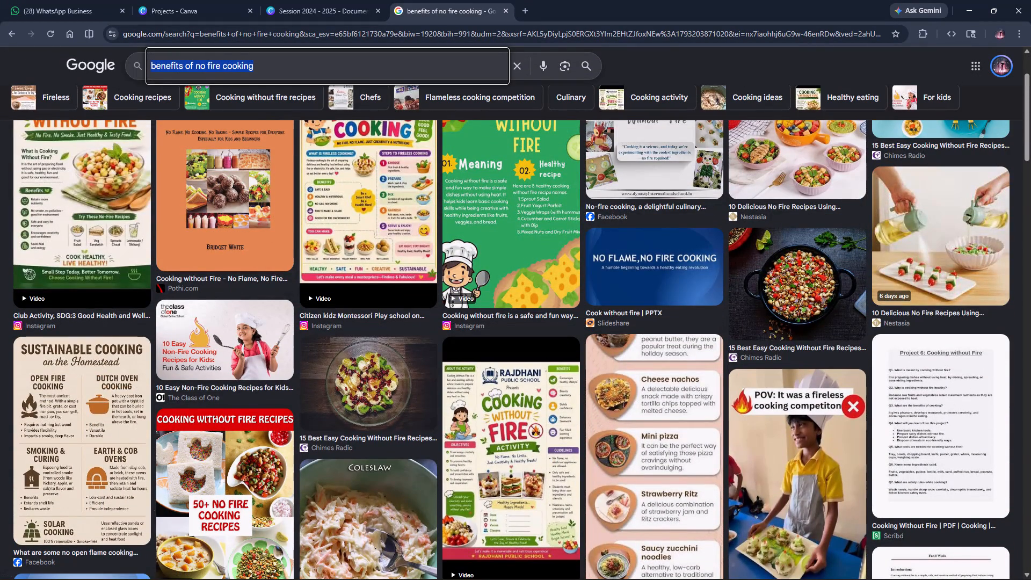
{"action": "type", "text": "cooking without fire"}
{"action": "key", "text": "Return"}
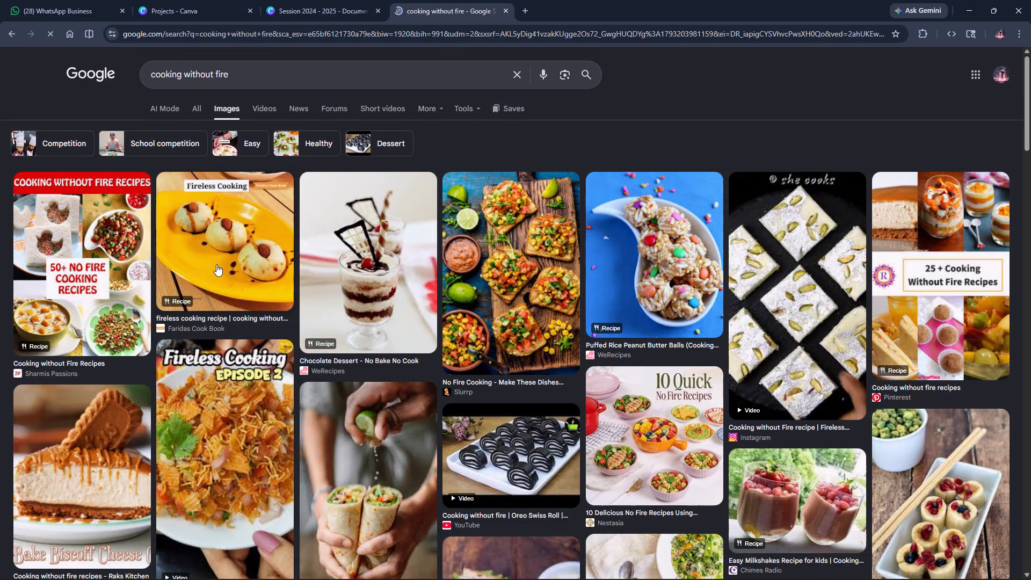
{"action": "scroll", "coordinate": [226, 263], "scroll_direction": "down", "scroll_amount": 5}
{"action": "scroll", "coordinate": [226, 263], "scroll_direction": "up", "scroll_amount": 5}
Refine the image search to "cooking without fire benefits".
{"action": "left_click", "coordinate": [317, 68]}
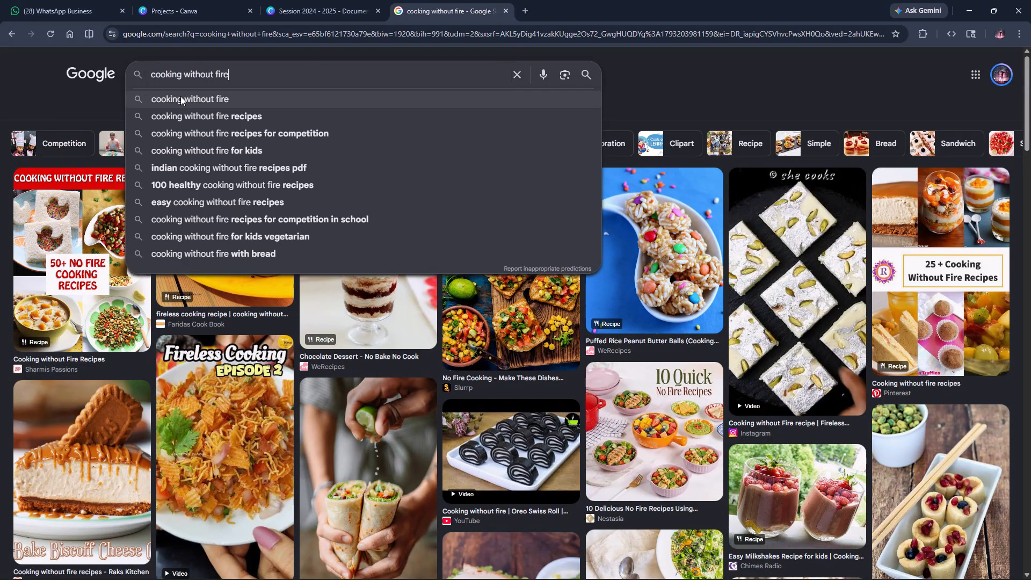
{"action": "key", "text": "space"}
{"action": "type", "text": "benefits"}
{"action": "key", "text": "Return"}
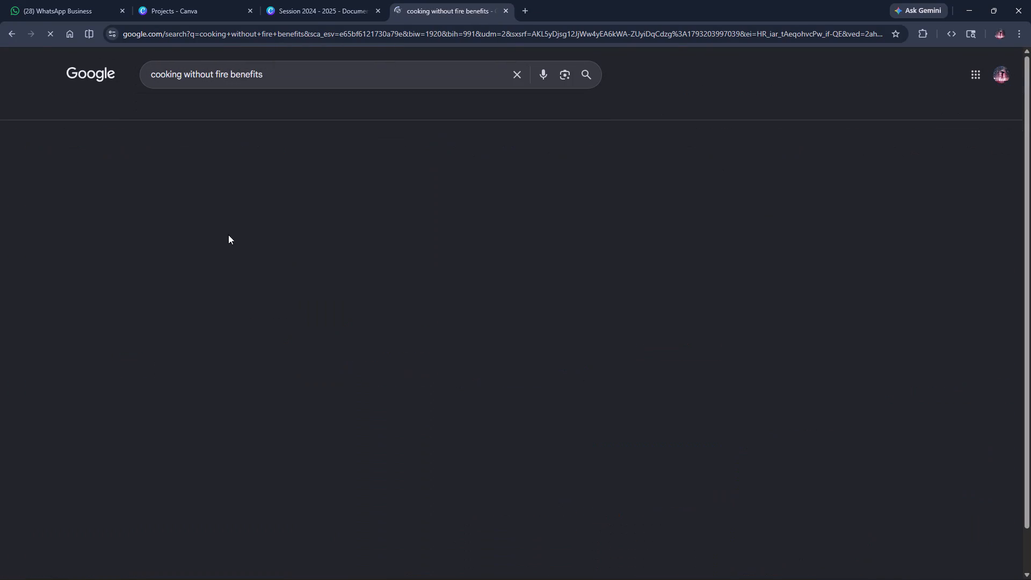
Examine the Google image results for "cooking without fire benefits" through to the end, looking for suitable pictures.
{"action": "scroll", "coordinate": [229, 317], "scroll_direction": "down", "scroll_amount": 4}
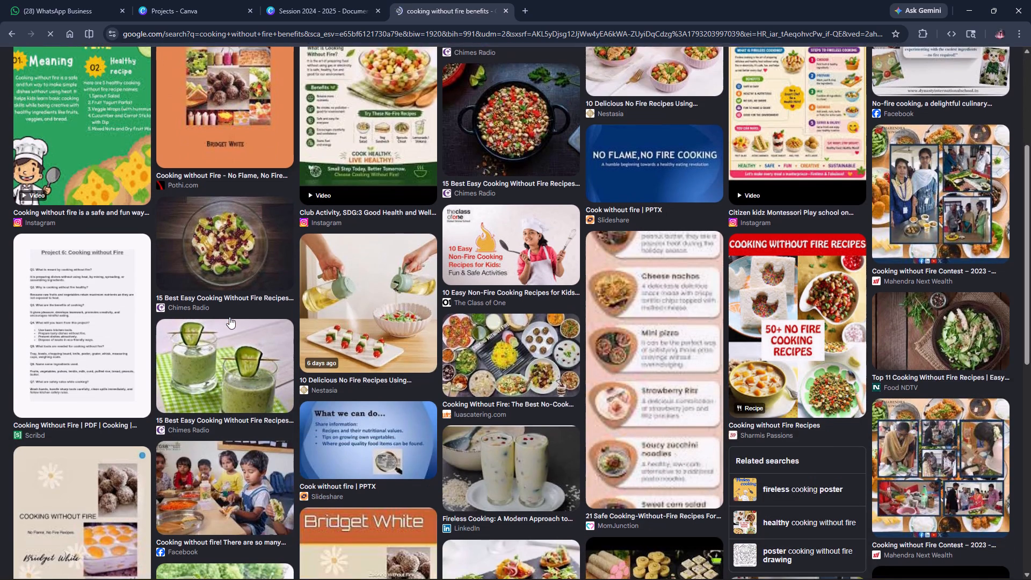
{"action": "scroll", "coordinate": [229, 317], "scroll_direction": "down", "scroll_amount": 3}
{"action": "scroll", "coordinate": [229, 318], "scroll_direction": "up", "scroll_amount": 1}
{"action": "scroll", "coordinate": [229, 318], "scroll_direction": "down", "scroll_amount": 6}
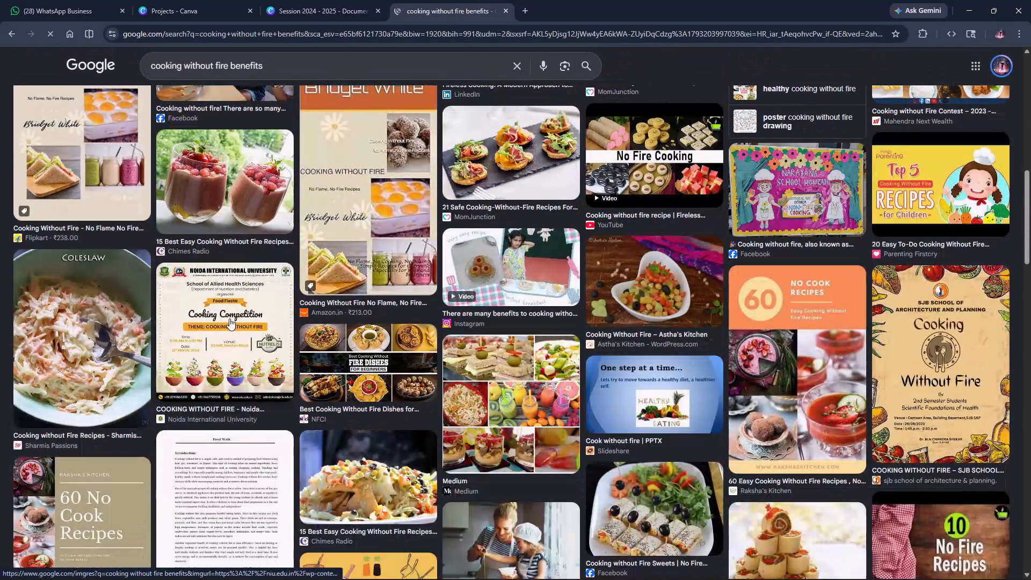
{"action": "scroll", "coordinate": [229, 318], "scroll_direction": "down", "scroll_amount": 2}
{"action": "scroll", "coordinate": [229, 318], "scroll_direction": "up", "scroll_amount": 6}
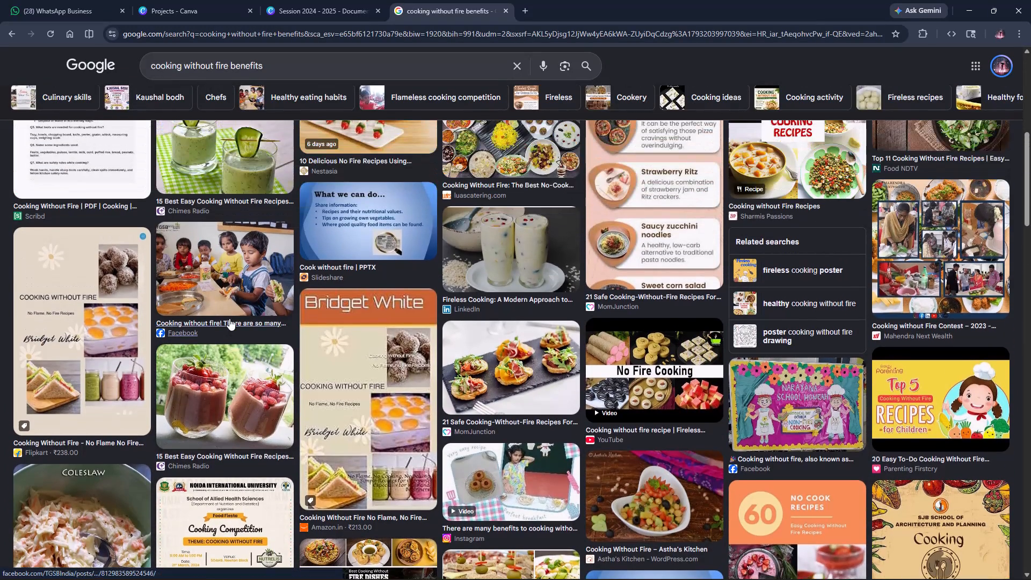
{"action": "scroll", "coordinate": [229, 318], "scroll_direction": "down", "scroll_amount": 8}
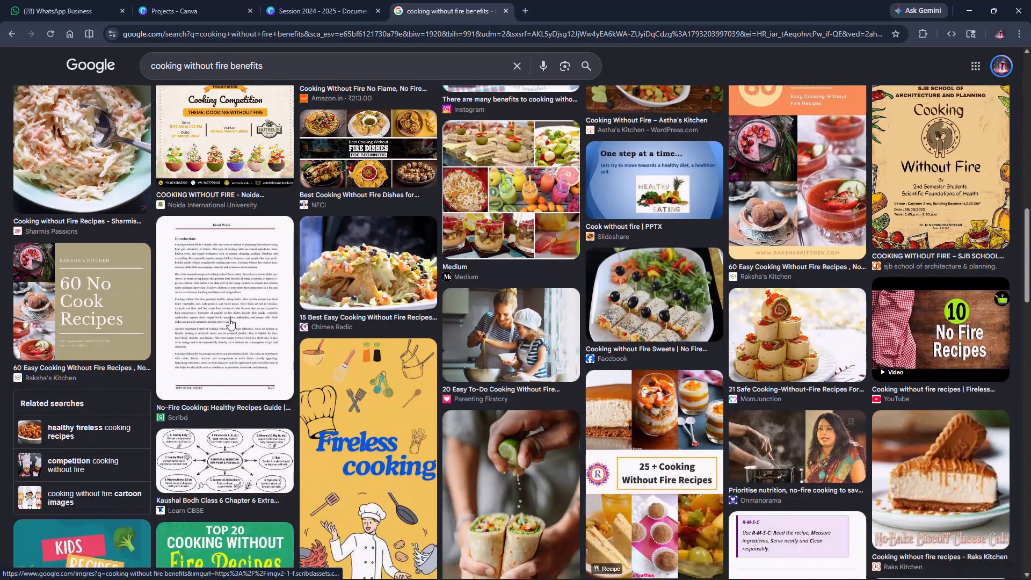
{"action": "scroll", "coordinate": [229, 318], "scroll_direction": "down", "scroll_amount": 4}
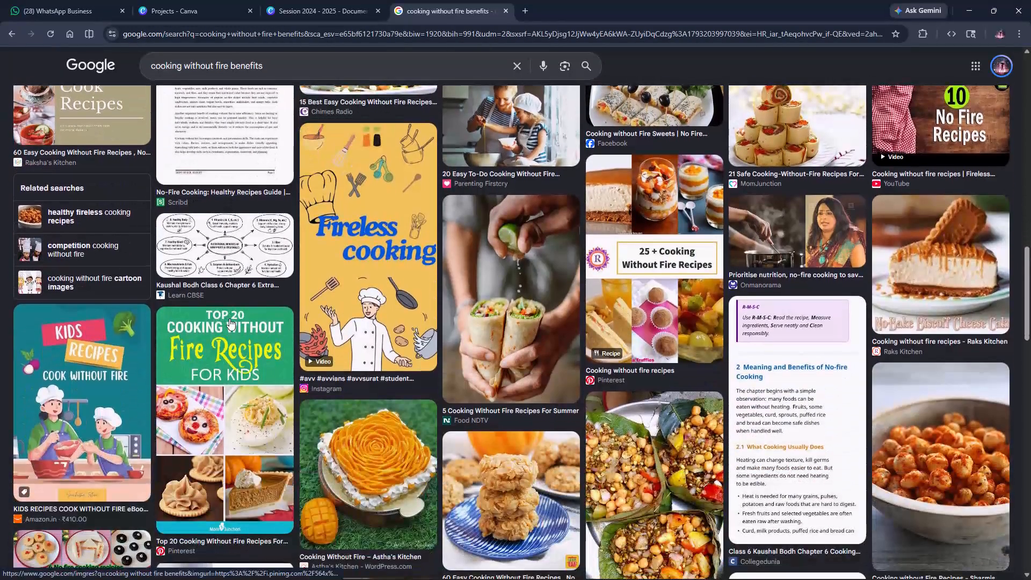
{"action": "scroll", "coordinate": [229, 318], "scroll_direction": "down", "scroll_amount": 5}
{"action": "scroll", "coordinate": [229, 318], "scroll_direction": "up", "scroll_amount": 2}
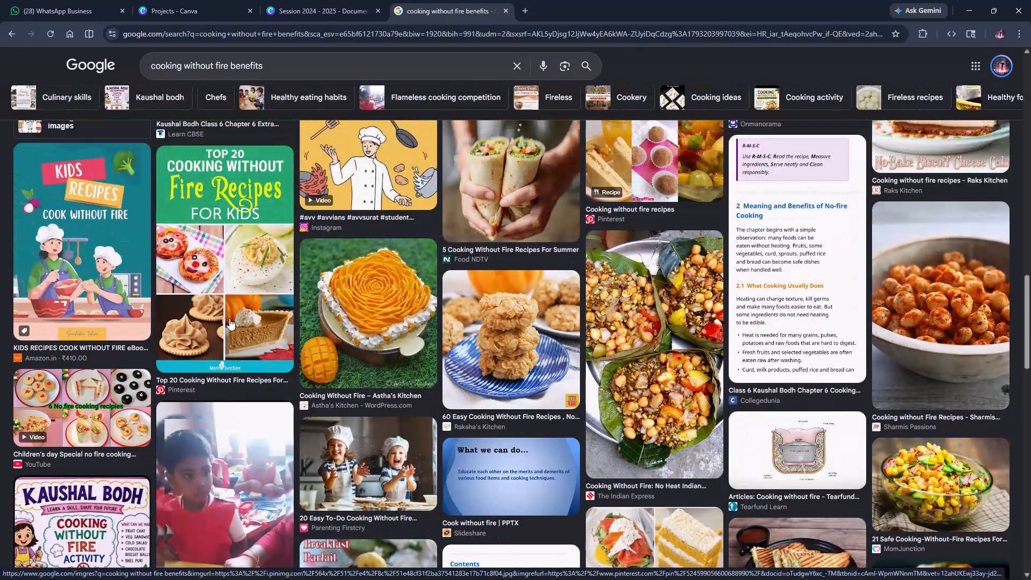
{"action": "scroll", "coordinate": [229, 318], "scroll_direction": "down", "scroll_amount": 10}
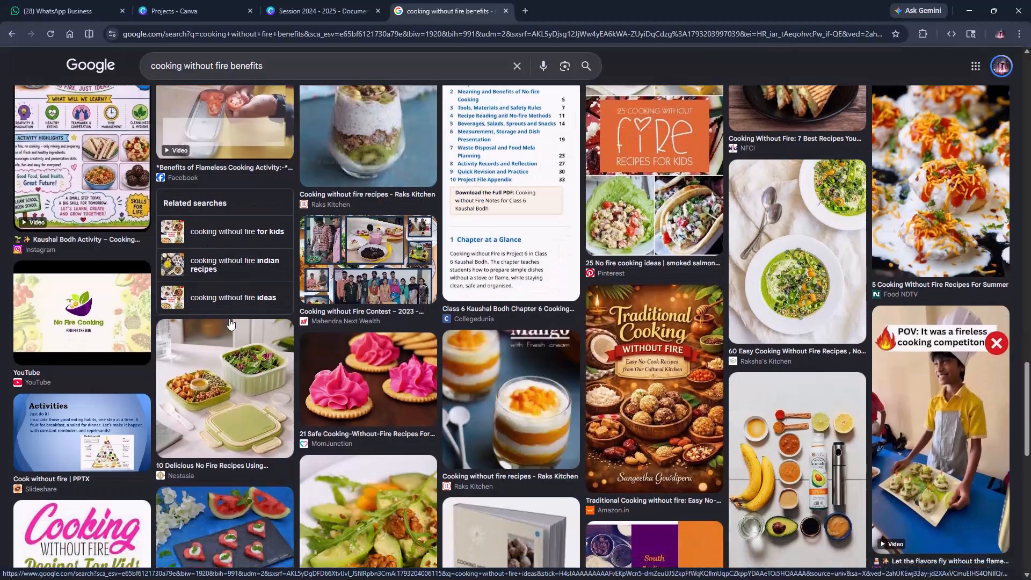
{"action": "scroll", "coordinate": [229, 318], "scroll_direction": "down", "scroll_amount": 7}
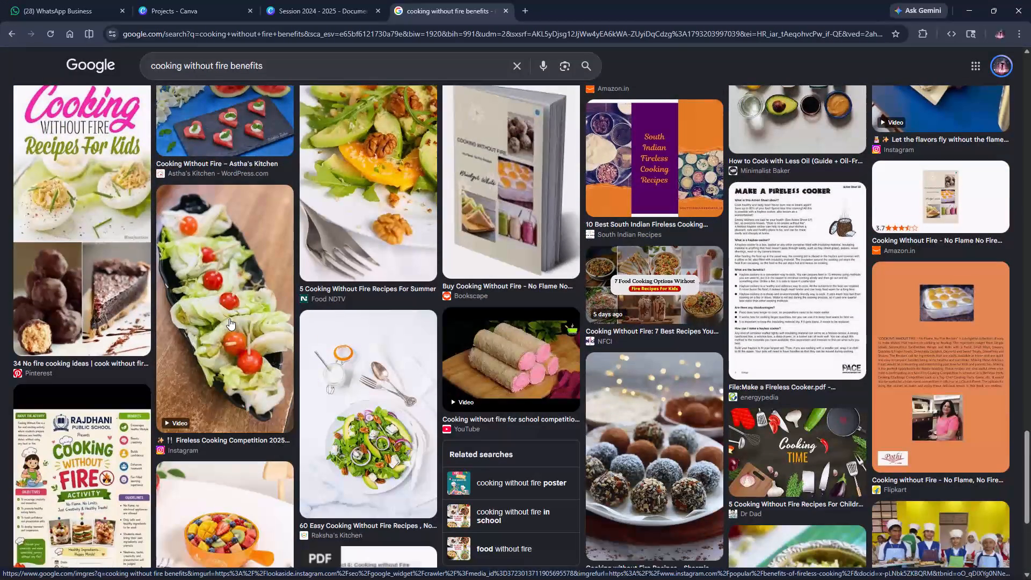
{"action": "scroll", "coordinate": [229, 318], "scroll_direction": "down", "scroll_amount": 9}
{"action": "scroll", "coordinate": [229, 318], "scroll_direction": "up", "scroll_amount": 4}
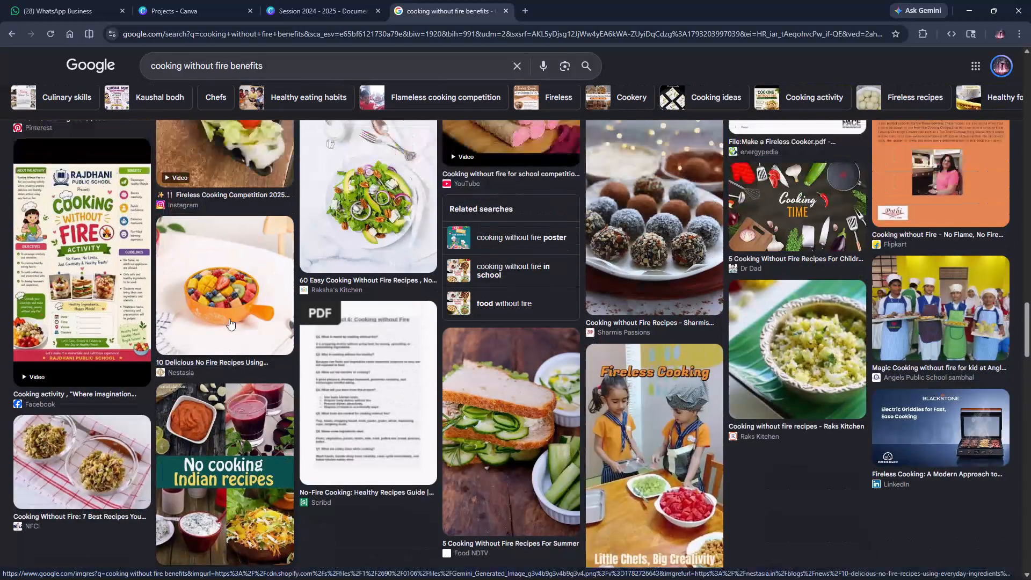
Review the first image results for cooking without fire benefits again.
{"action": "scroll", "coordinate": [229, 318], "scroll_direction": "up", "scroll_amount": 20}
{"action": "scroll", "coordinate": [229, 318], "scroll_direction": "up", "scroll_amount": 9}
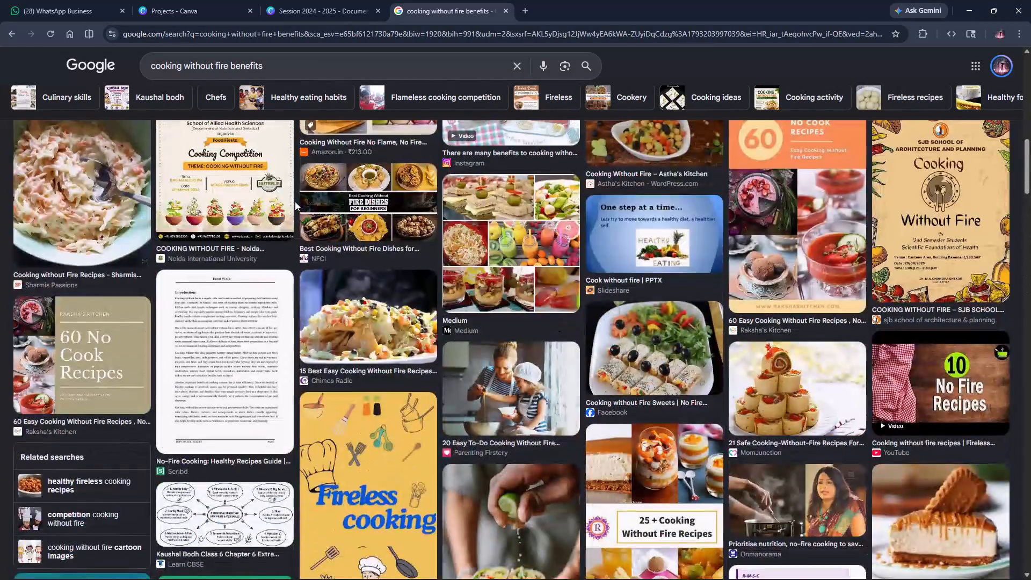
{"action": "scroll", "coordinate": [295, 201], "scroll_direction": "up", "scroll_amount": 19}
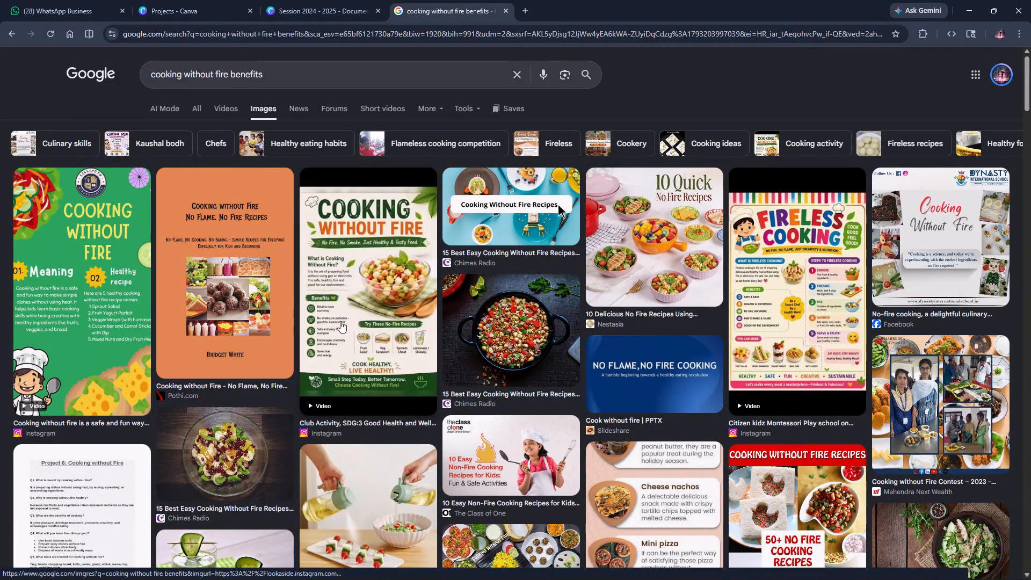
{"action": "scroll", "coordinate": [261, 320], "scroll_direction": "down", "scroll_amount": 8}
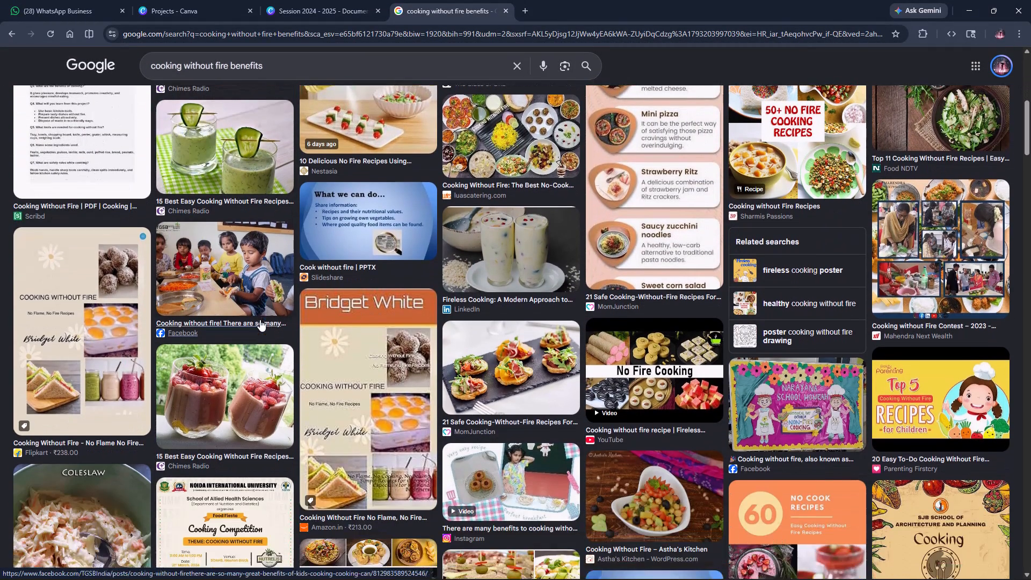
{"action": "scroll", "coordinate": [260, 320], "scroll_direction": "down", "scroll_amount": 2}
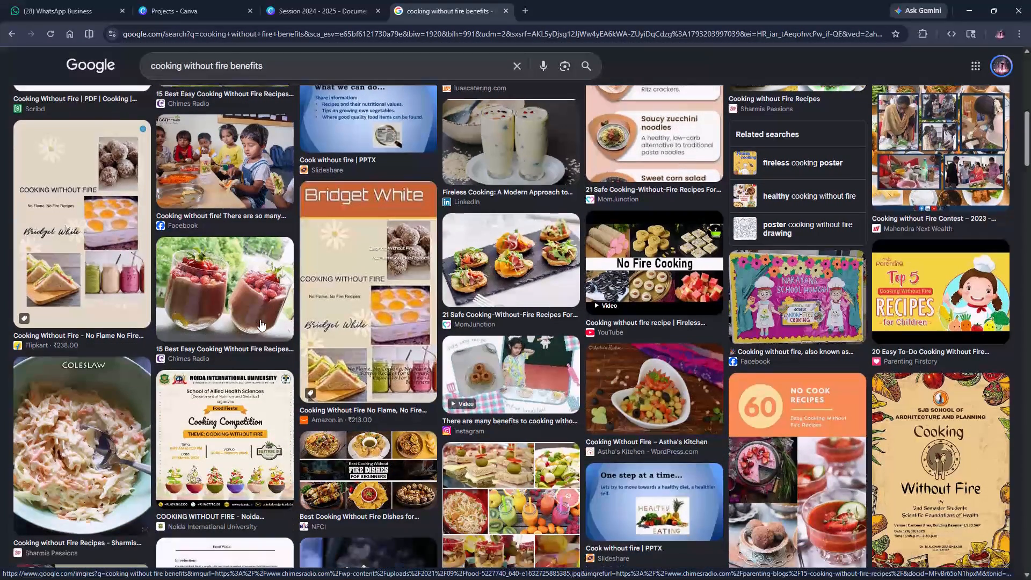
{"action": "scroll", "coordinate": [259, 321], "scroll_direction": "up", "scroll_amount": 15}
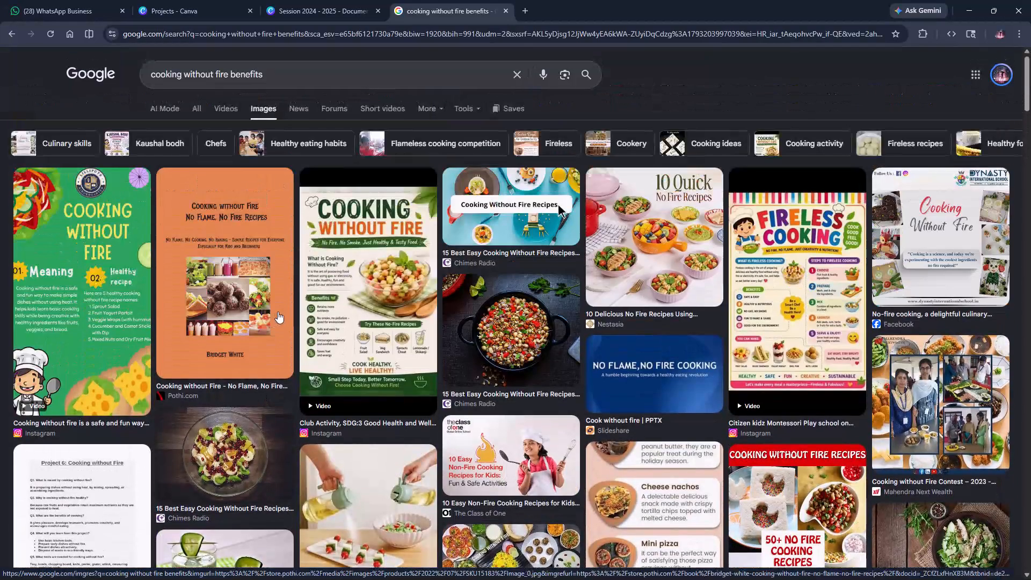
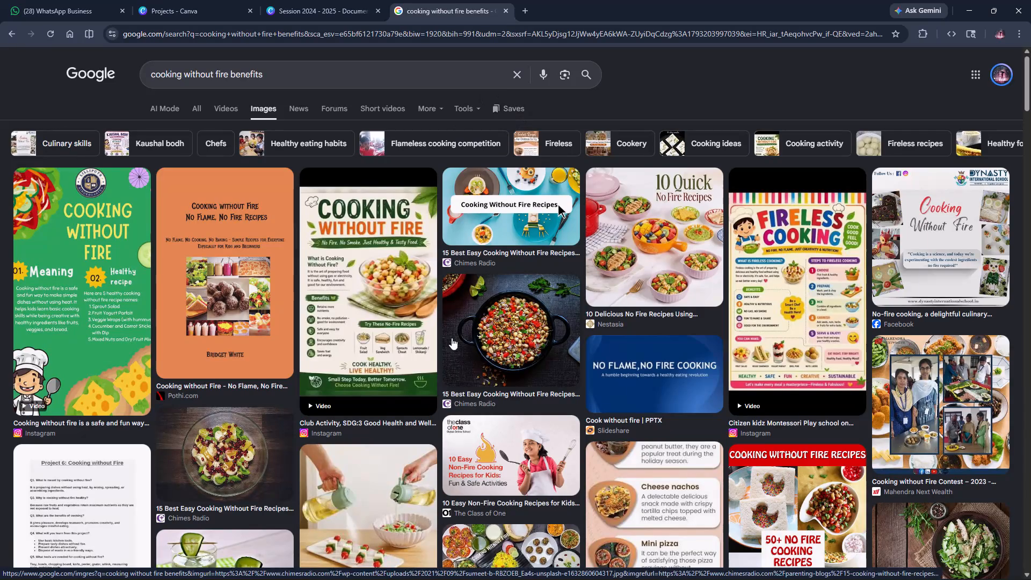
Examine the image results for "cooking without fire benefits" for a picture to use in the design.
{"action": "scroll", "coordinate": [463, 396], "scroll_direction": "down", "scroll_amount": 6}
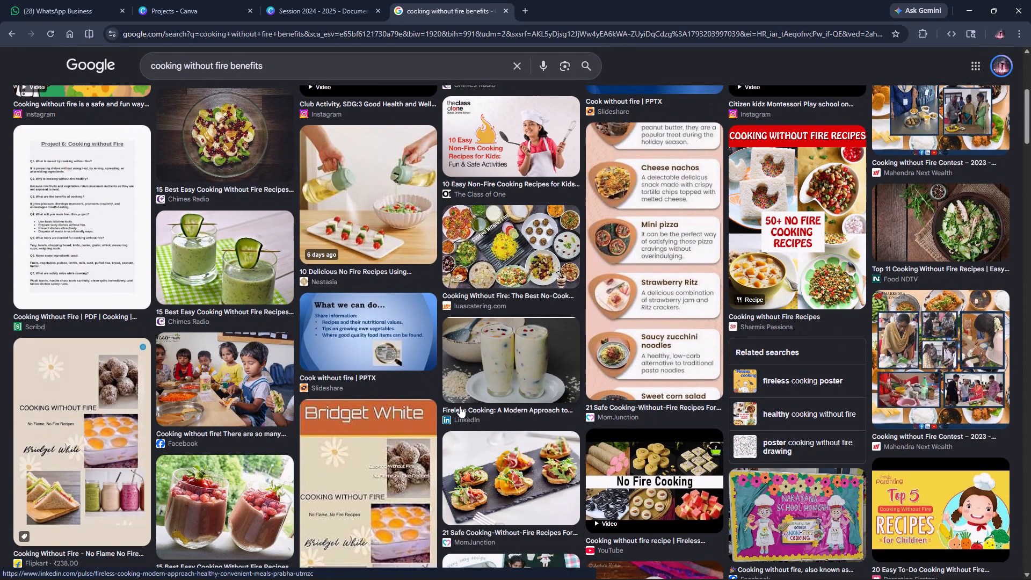
{"action": "scroll", "coordinate": [463, 410], "scroll_direction": "up", "scroll_amount": 2}
{"action": "scroll", "coordinate": [464, 412], "scroll_direction": "down", "scroll_amount": 4}
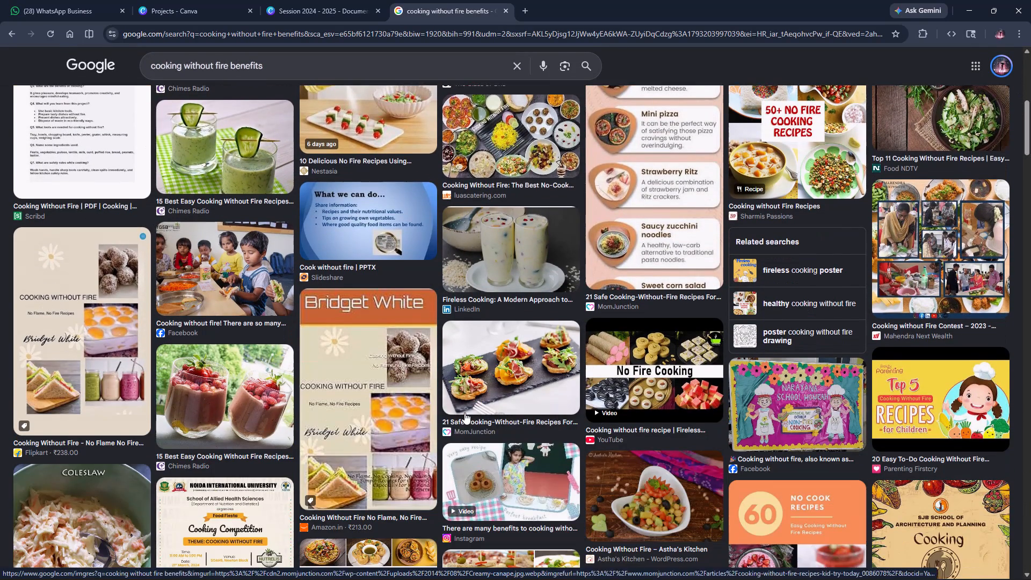
{"action": "scroll", "coordinate": [464, 412], "scroll_direction": "down", "scroll_amount": 4}
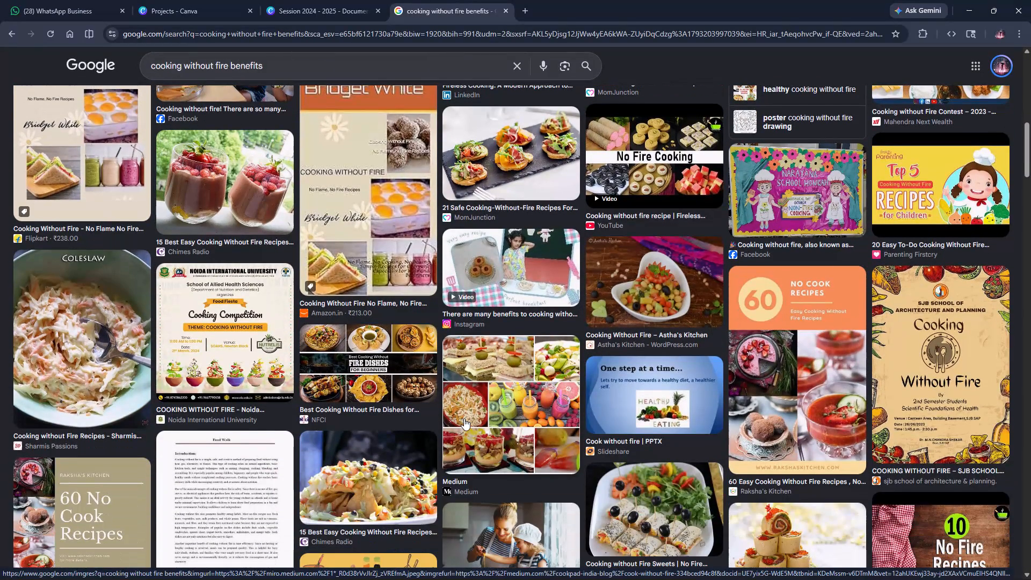
{"action": "scroll", "coordinate": [464, 418], "scroll_direction": "up", "scroll_amount": 14}
{"action": "scroll", "coordinate": [454, 367], "scroll_direction": "up", "scroll_amount": 2}
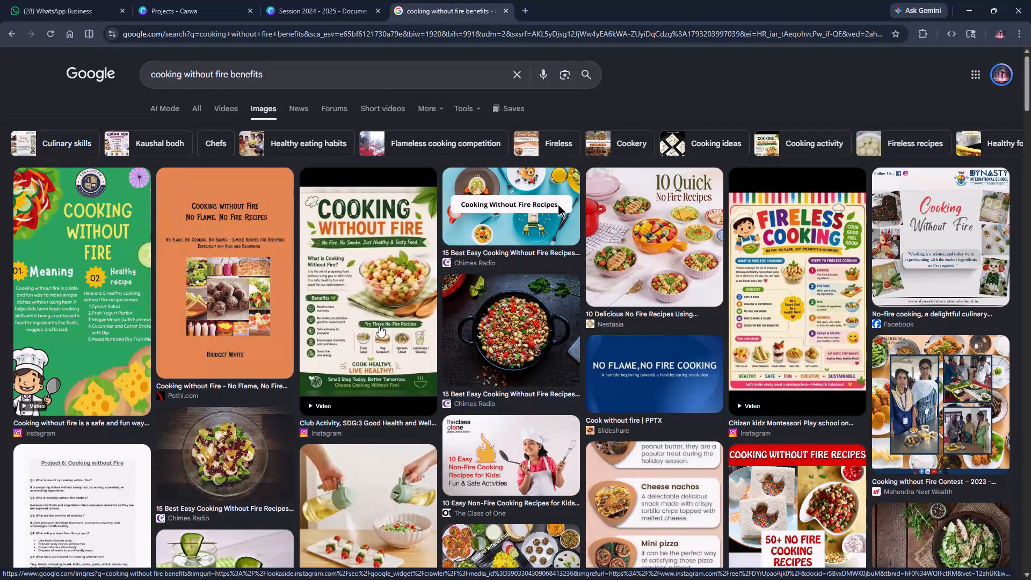
Copy the "Cooking Without Fire" Club Activity poster from the results and paste it on page 14 of the Canva design, beside the dark washbasin image.
{"action": "left_click", "coordinate": [379, 305]}
{"action": "right_click", "coordinate": [788, 355]}
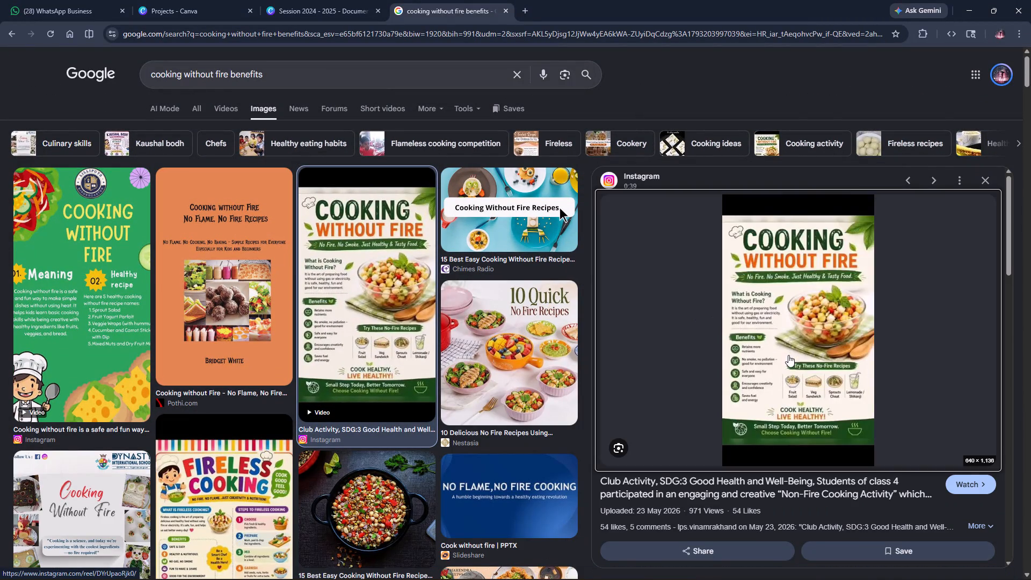
{"action": "left_click", "coordinate": [839, 283]}
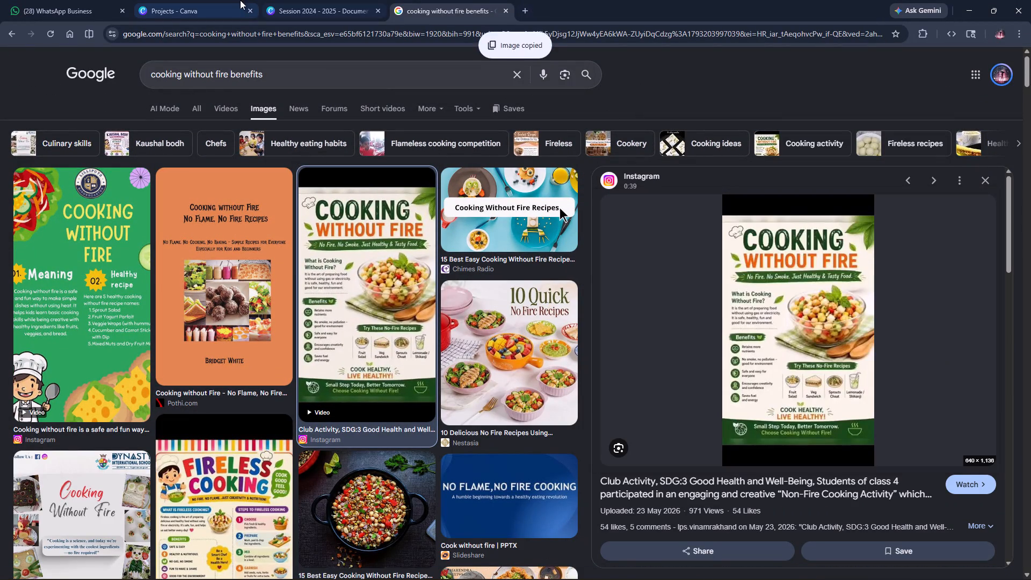
{"action": "left_click", "coordinate": [241, 0]}
{"action": "left_click", "coordinate": [296, 21]}
{"action": "left_click", "coordinate": [615, 374]}
{"action": "key", "text": "ctrl+v"}
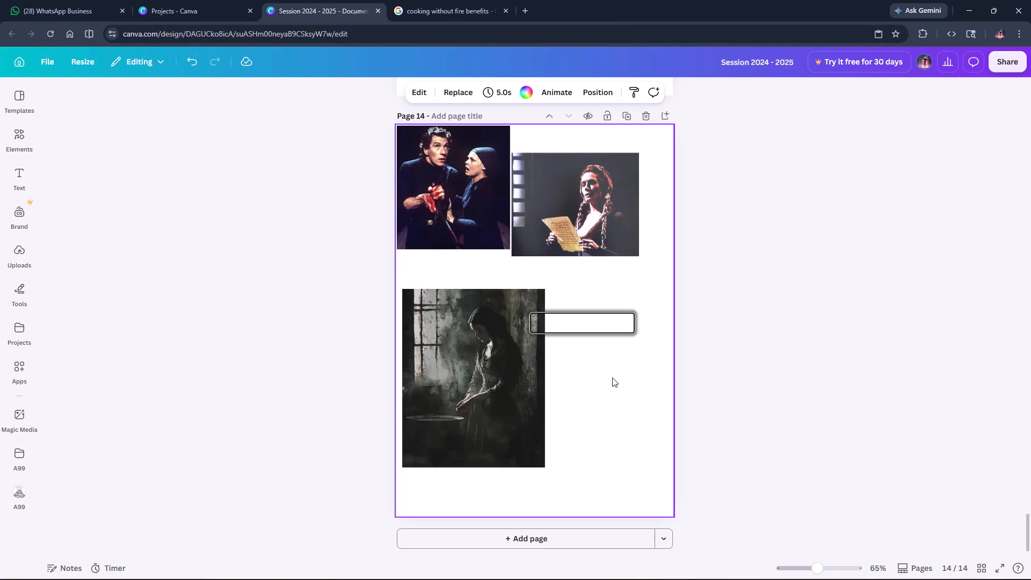
{"action": "left_click_drag", "start_coordinate": [555, 353], "coordinate": [609, 417]}
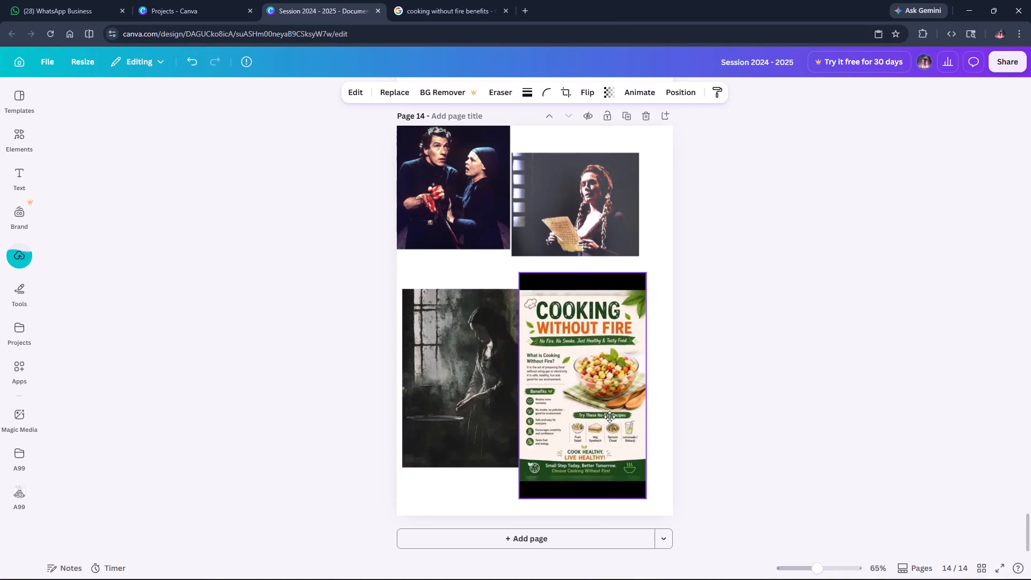
{"action": "left_click_drag", "start_coordinate": [609, 417], "coordinate": [611, 417]}
Crop the black bands off the poster's top and bottom, scaling the poster down slightly.
{"action": "left_click_drag", "start_coordinate": [592, 270], "coordinate": [583, 291]}
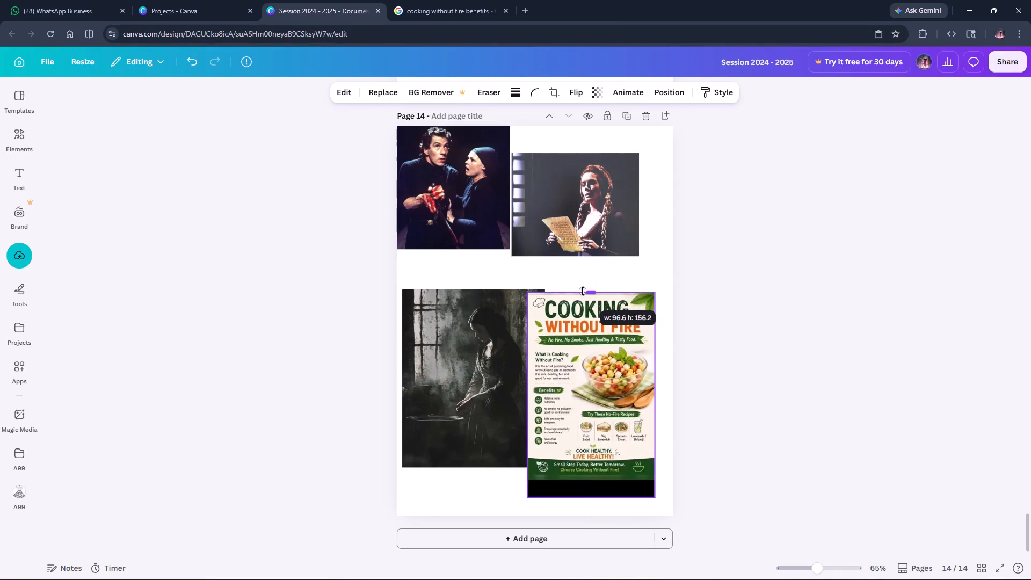
{"action": "left_click_drag", "start_coordinate": [583, 291], "coordinate": [582, 291]}
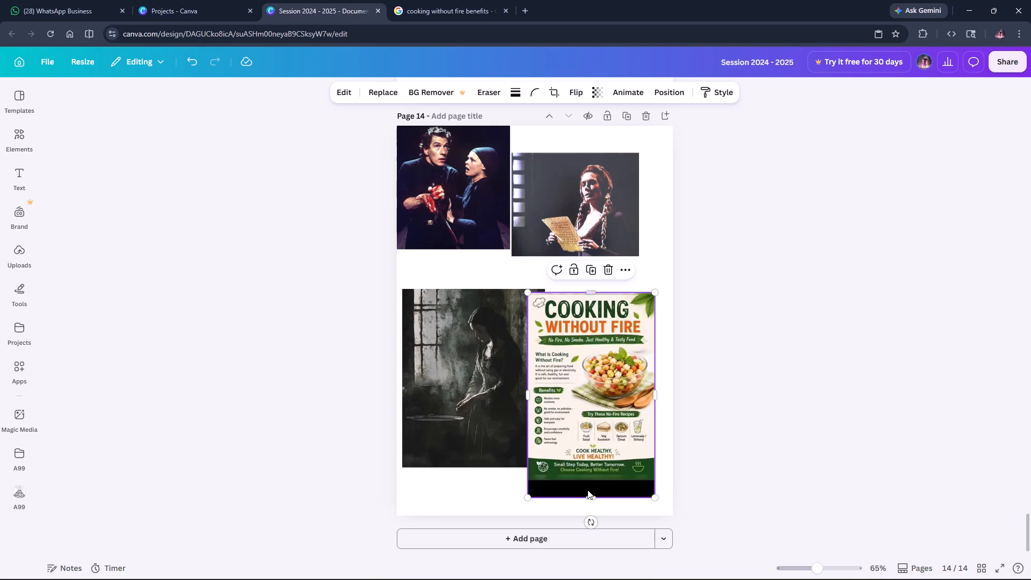
{"action": "left_click_drag", "start_coordinate": [587, 497], "coordinate": [587, 478]}
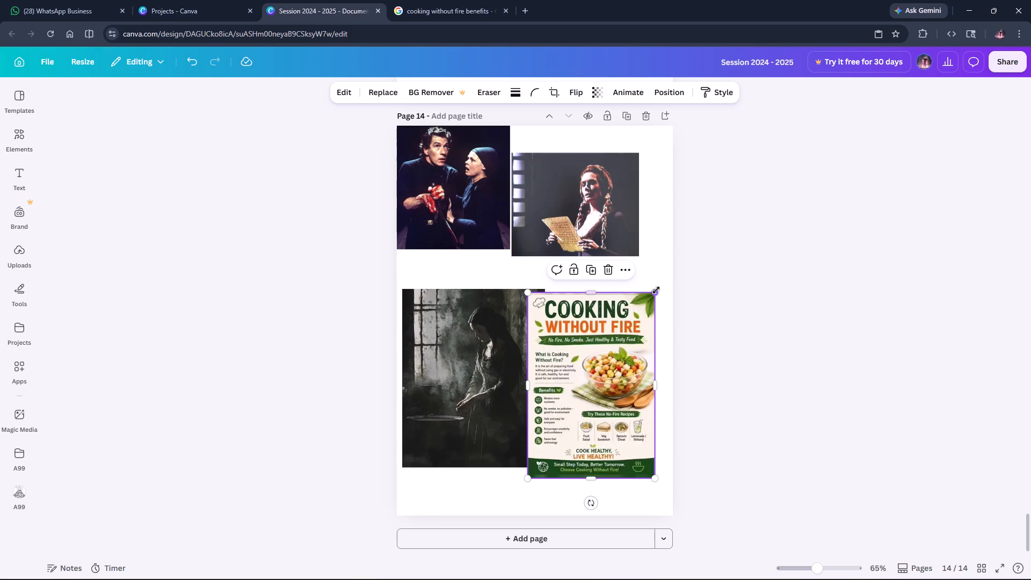
{"action": "left_click_drag", "start_coordinate": [656, 290], "coordinate": [645, 296]}
{"action": "left_click_drag", "start_coordinate": [589, 303], "coordinate": [585, 307]}
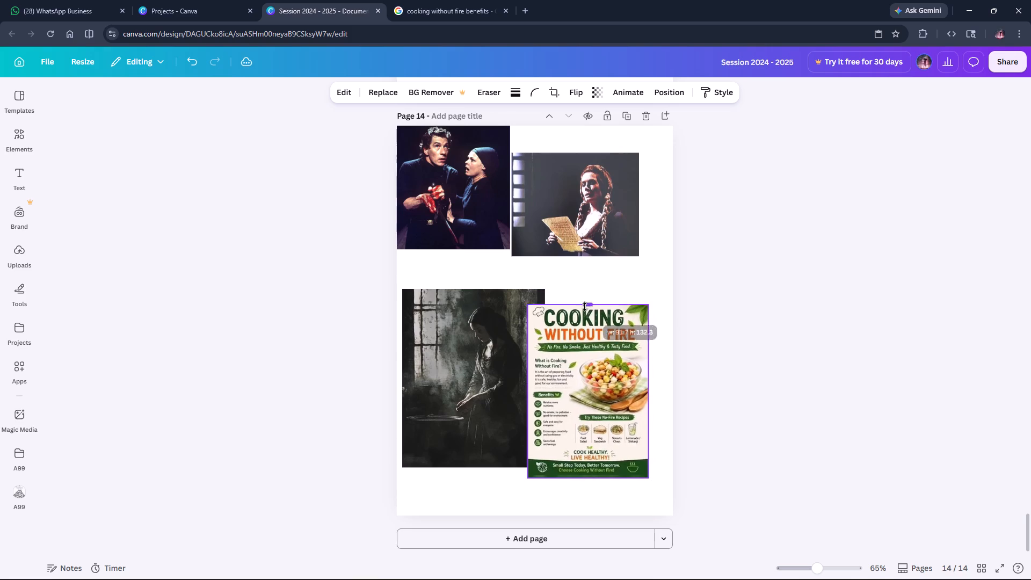
{"action": "left_click_drag", "start_coordinate": [585, 307], "coordinate": [584, 306]}
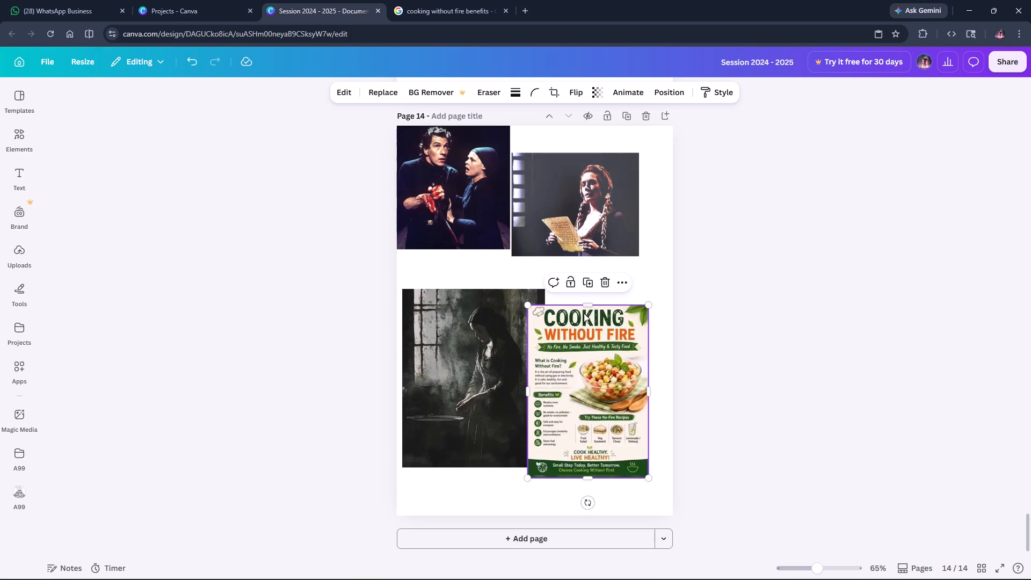
{"action": "left_click", "coordinate": [585, 477]}
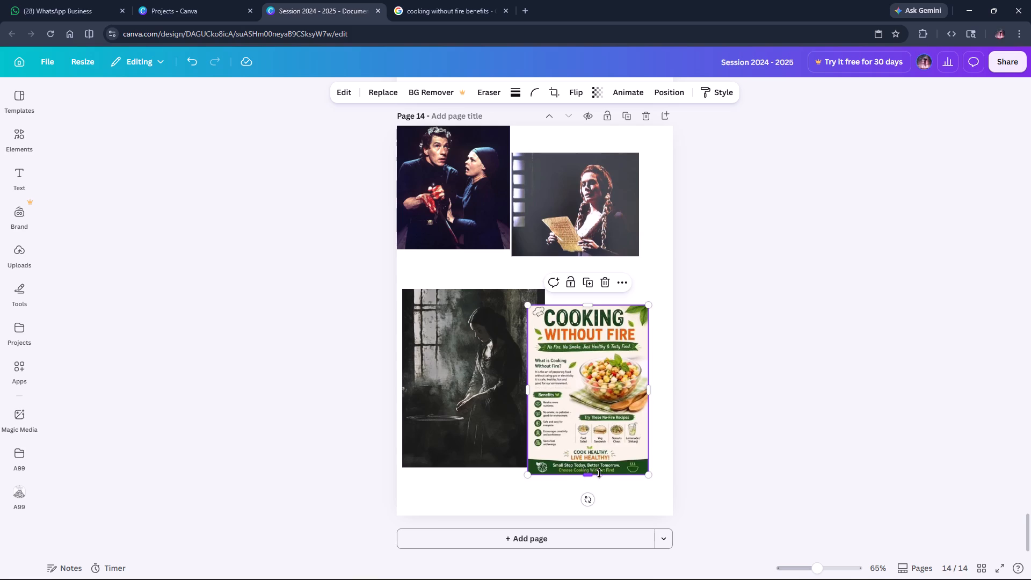
Place the poster against the dark washbasin image with bottoms aligned, and crop that image's top to match the poster's height.
{"action": "left_click_drag", "start_coordinate": [599, 431], "coordinate": [596, 440]}
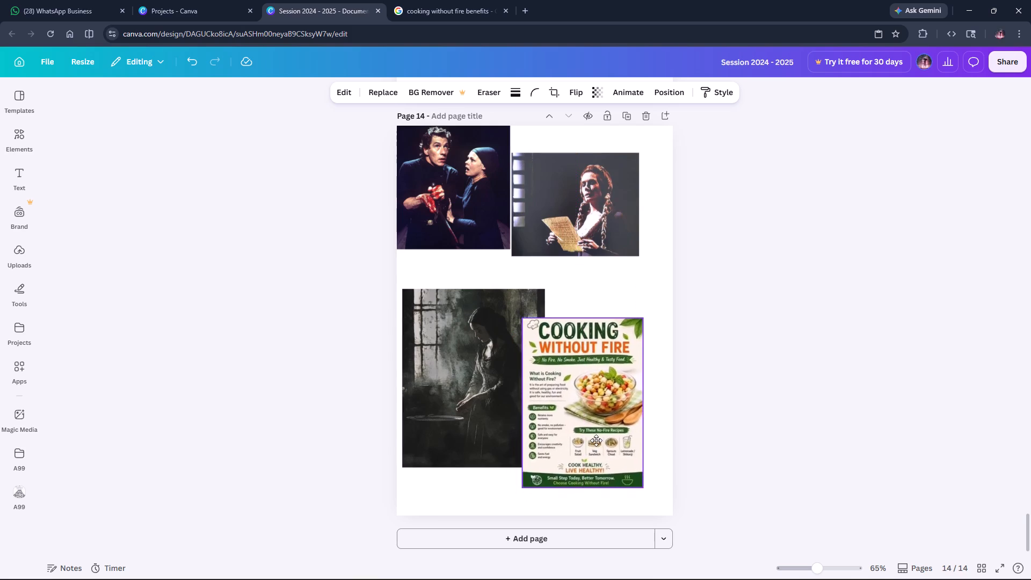
{"action": "left_click_drag", "start_coordinate": [596, 440], "coordinate": [620, 423]}
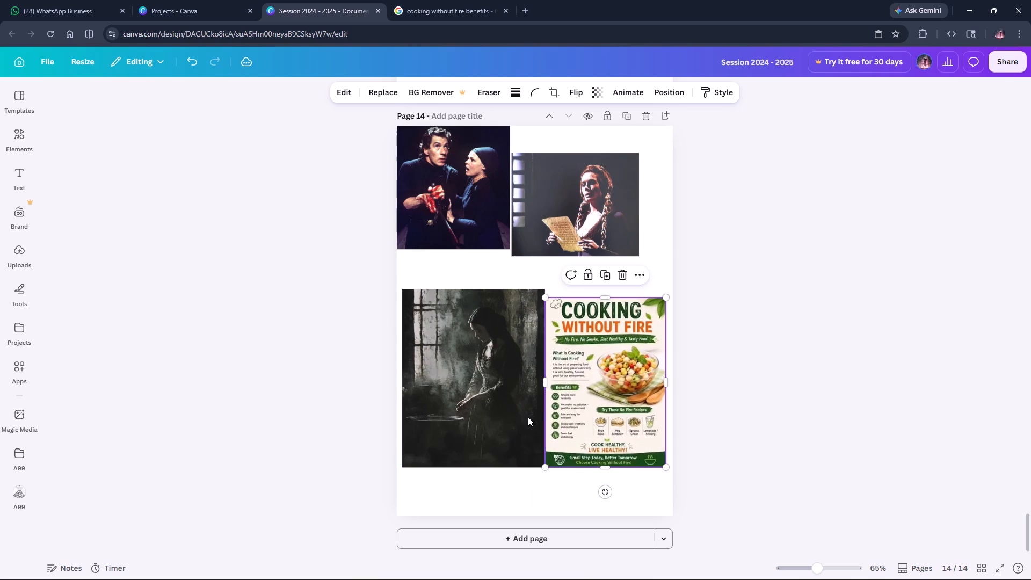
{"action": "left_click", "coordinate": [528, 417]}
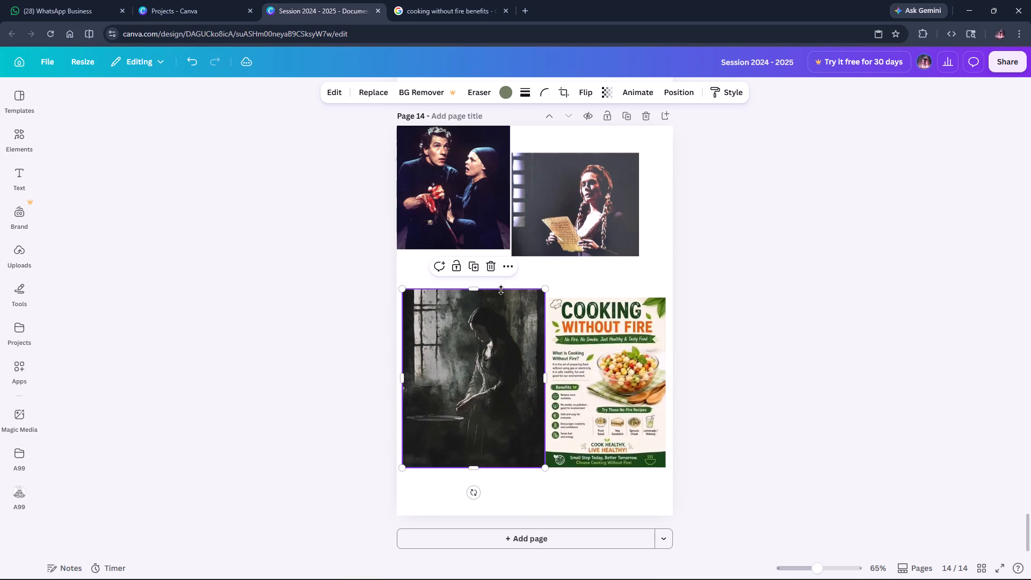
{"action": "left_click_drag", "start_coordinate": [480, 288], "coordinate": [480, 290]}
{"action": "left_click_drag", "start_coordinate": [480, 290], "coordinate": [475, 296]}
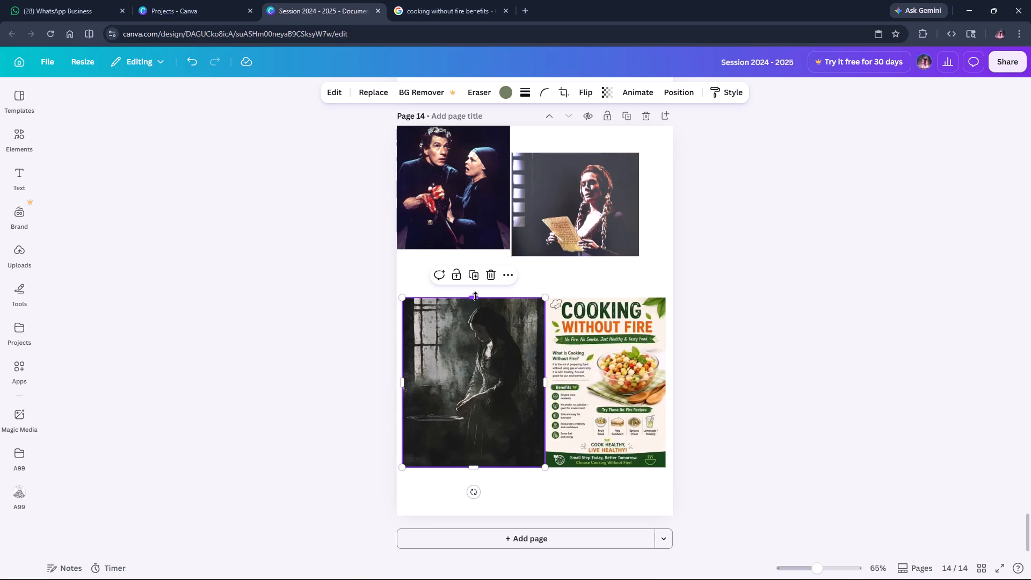
{"action": "left_click", "coordinate": [561, 279]}
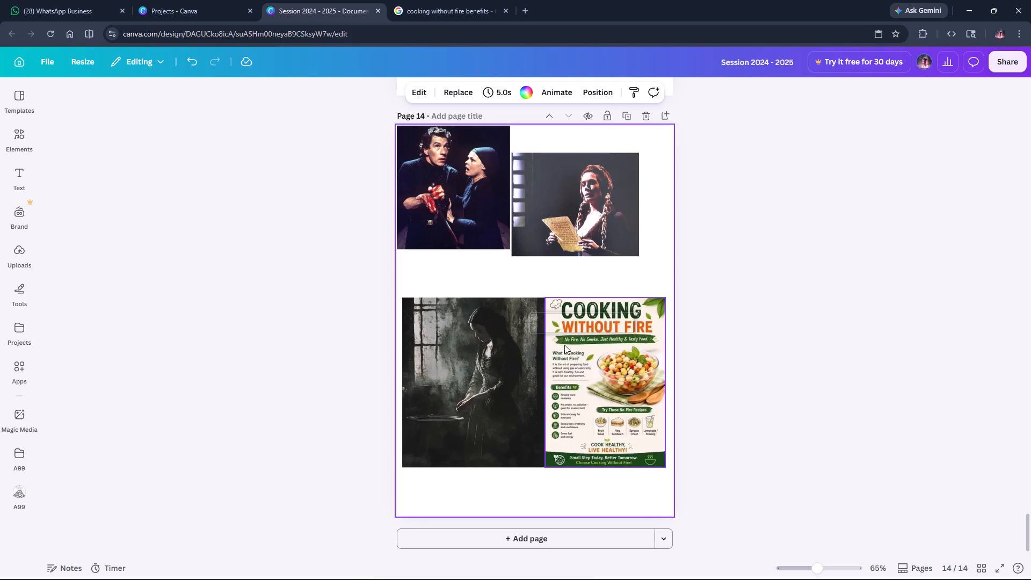
Move the poster to the page's right edge and the washbasin image to the left edge, keeping their tops level.
{"action": "left_click_drag", "start_coordinate": [571, 357], "coordinate": [580, 361]}
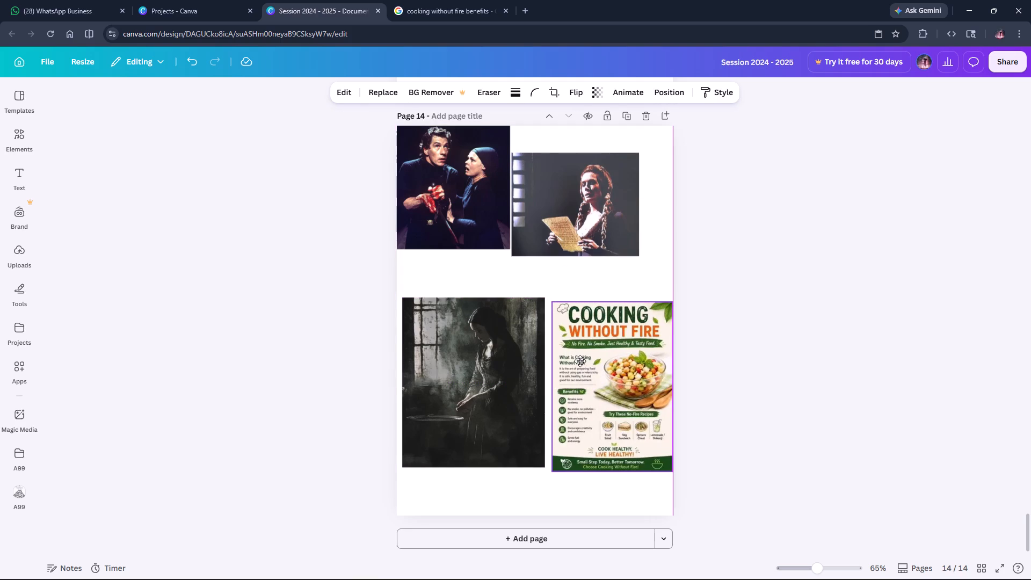
{"action": "left_click_drag", "start_coordinate": [580, 361], "coordinate": [576, 350]}
{"action": "left_click_drag", "start_coordinate": [512, 358], "coordinate": [509, 352]}
{"action": "left_click", "coordinate": [577, 329]}
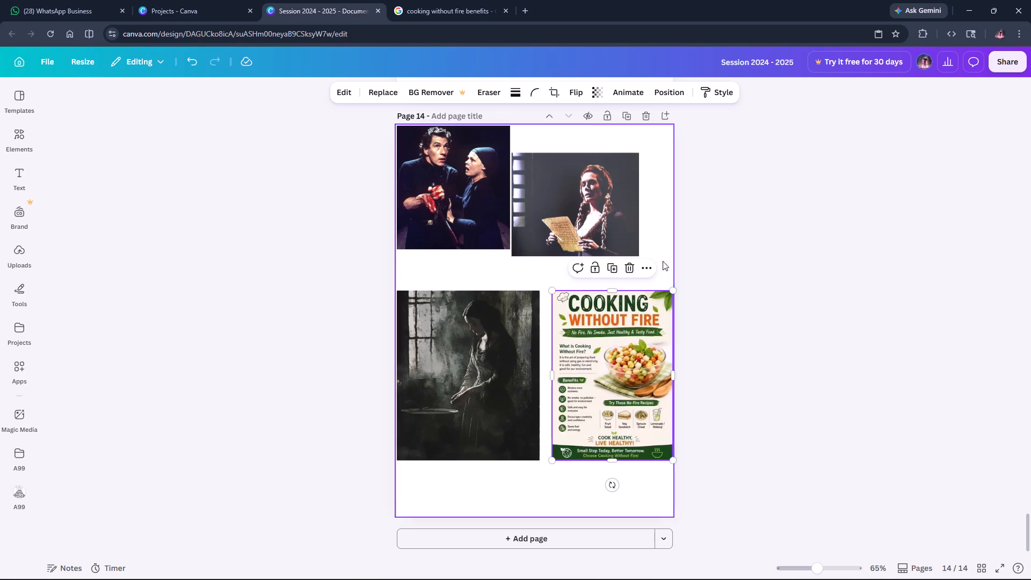
Return to the Google image results and look through them for another cooking without fire picture.
{"action": "left_click", "coordinate": [387, 0]}
{"action": "left_click", "coordinate": [415, 0]}
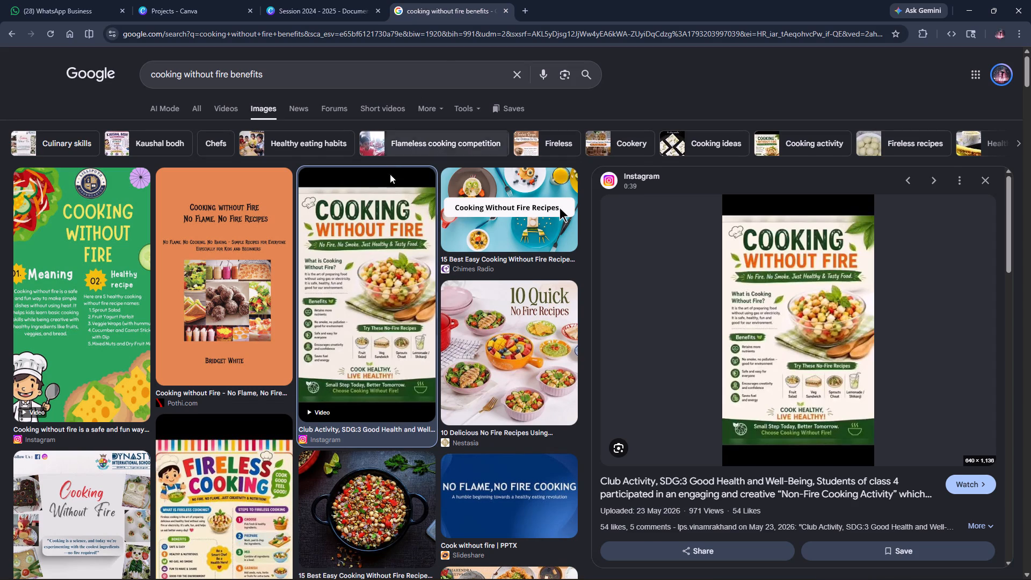
{"action": "scroll", "coordinate": [394, 346], "scroll_direction": "down", "scroll_amount": 5}
{"action": "scroll", "coordinate": [381, 471], "scroll_direction": "down", "scroll_amount": 3}
{"action": "scroll", "coordinate": [369, 467], "scroll_direction": "up", "scroll_amount": 2}
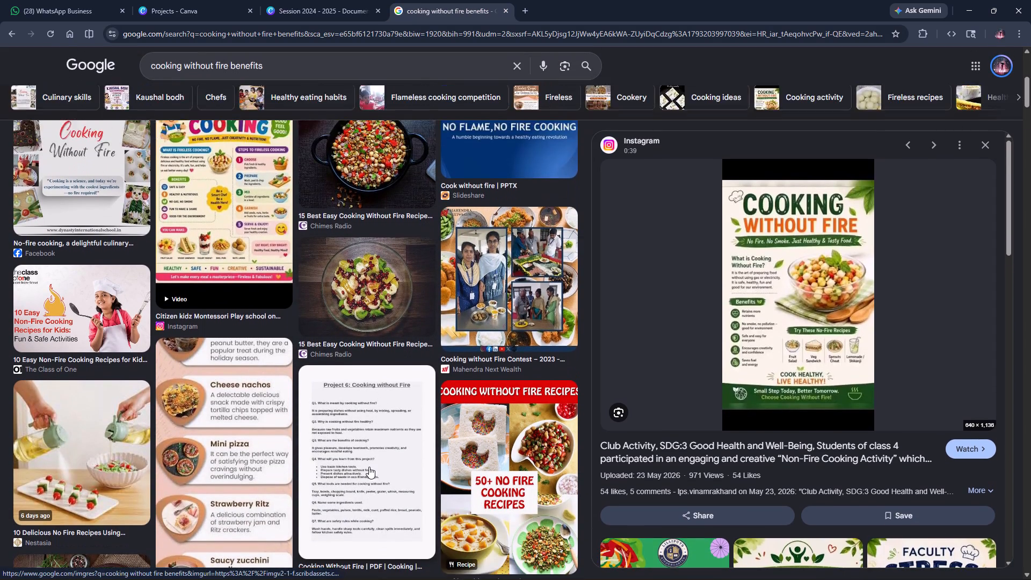
{"action": "scroll", "coordinate": [369, 467], "scroll_direction": "down", "scroll_amount": 3}
{"action": "scroll", "coordinate": [368, 159], "scroll_direction": "up", "scroll_amount": 1}
{"action": "scroll", "coordinate": [367, 157], "scroll_direction": "down", "scroll_amount": 1}
{"action": "scroll", "coordinate": [363, 155], "scroll_direction": "up", "scroll_amount": 1}
Replace the image search with "no fire cooking".
{"action": "triple_click", "coordinate": [308, 66]}
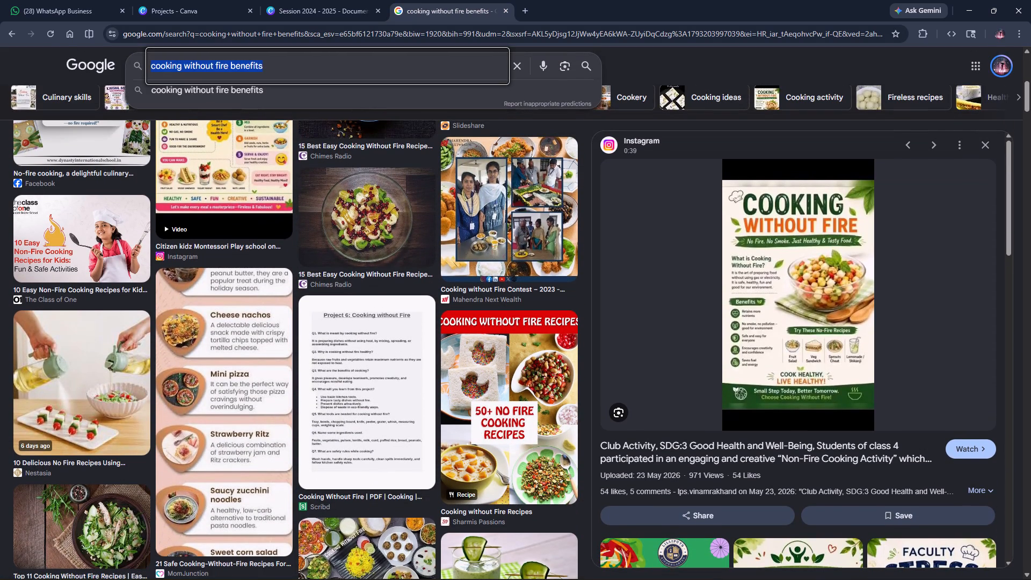
{"action": "type", "text": "no fire cooking"}
{"action": "key", "text": "Return"}
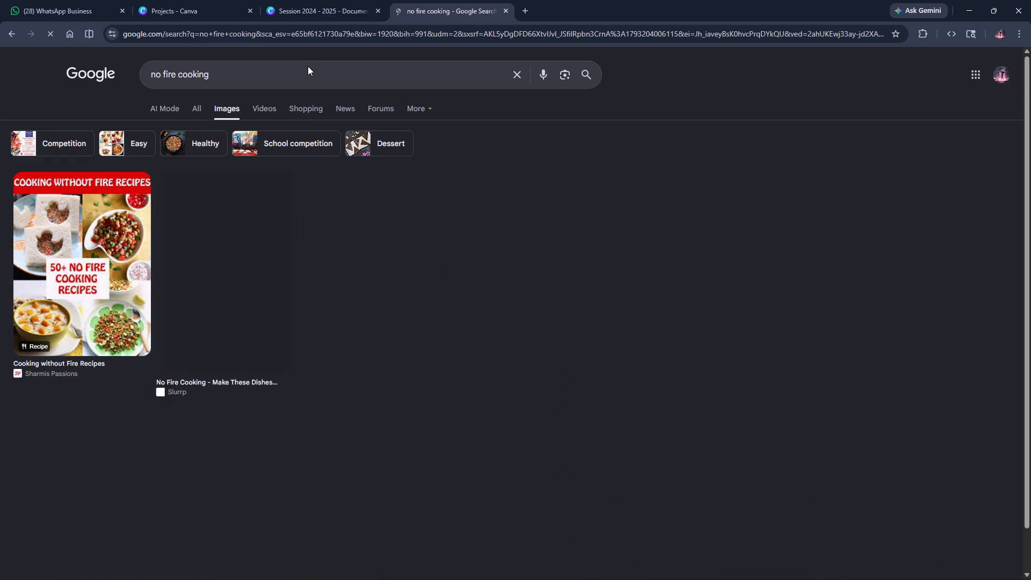
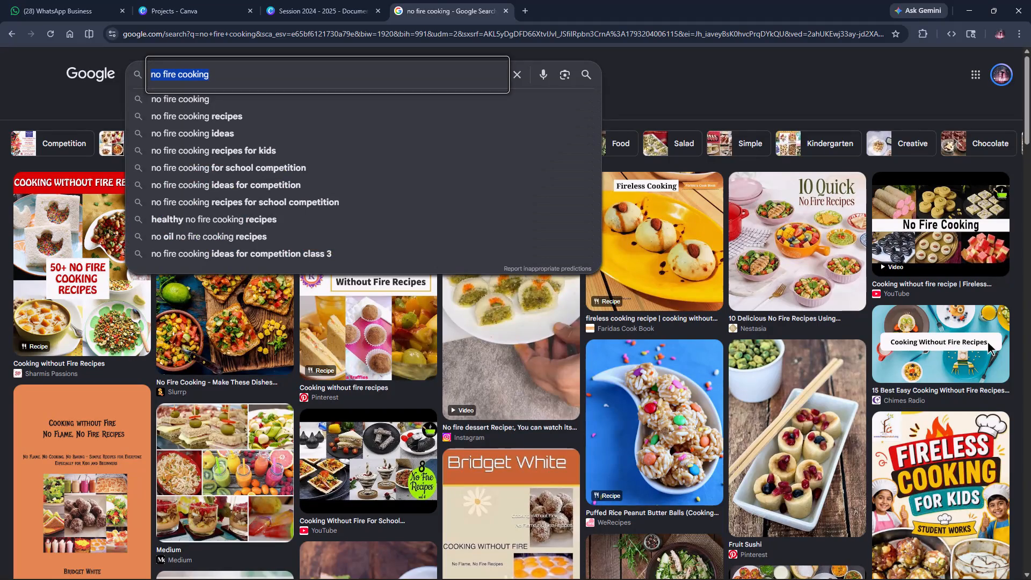
Search the images for "fire less cooking benefits" and look through the results for a suitable picture.
{"action": "type", "text": "fire less cooking benefits"}
{"action": "key", "text": "Return"}
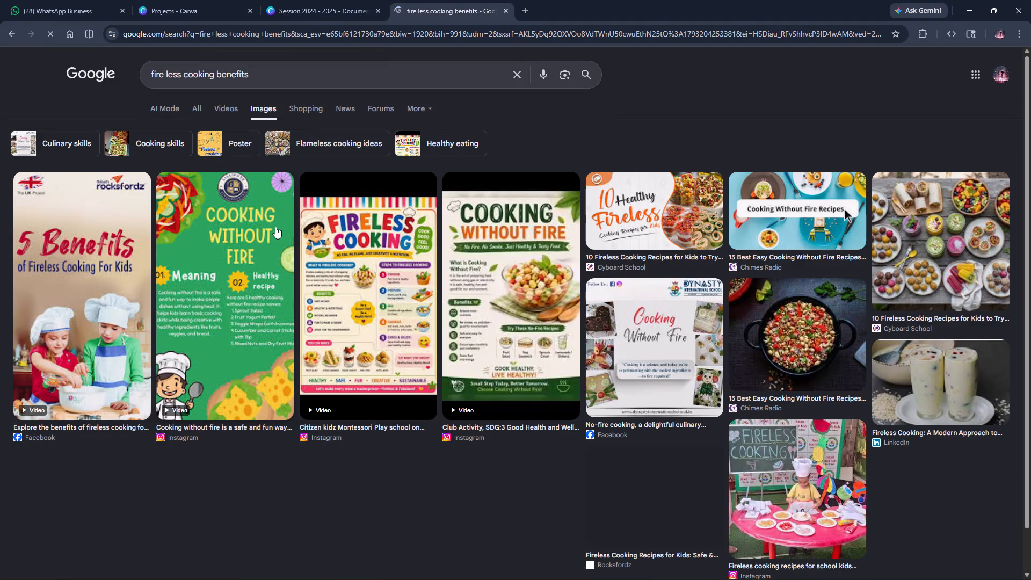
{"action": "scroll", "coordinate": [279, 275], "scroll_direction": "down", "scroll_amount": 3}
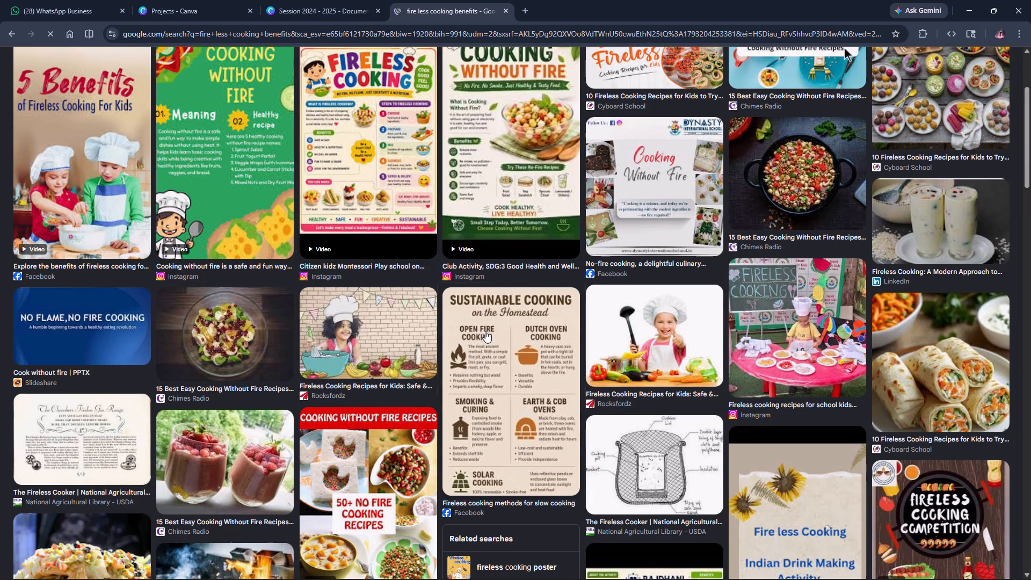
{"action": "right_click", "coordinate": [485, 331]}
{"action": "left_click", "coordinate": [458, 389]}
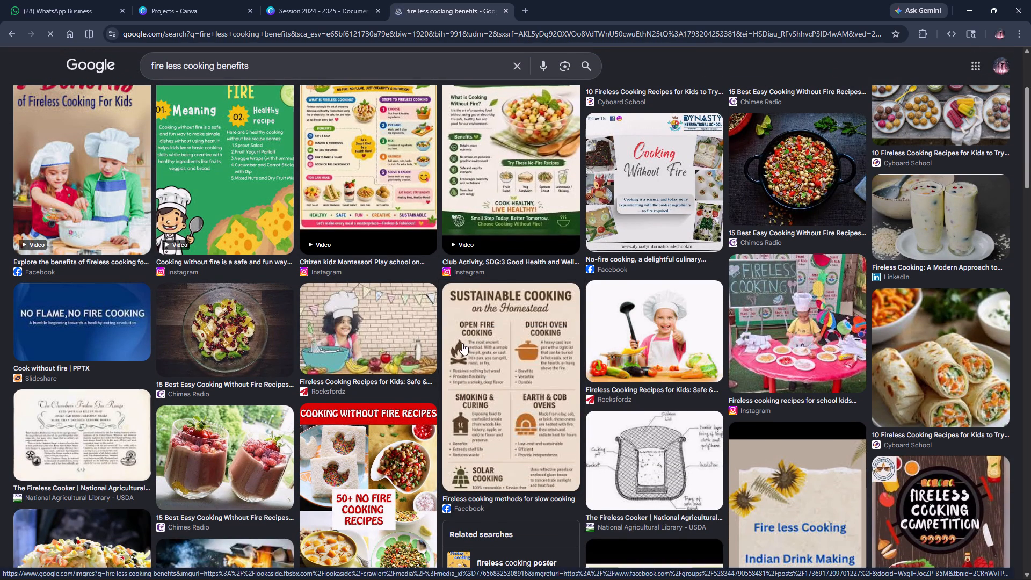
{"action": "scroll", "coordinate": [401, 371], "scroll_direction": "down", "scroll_amount": 6}
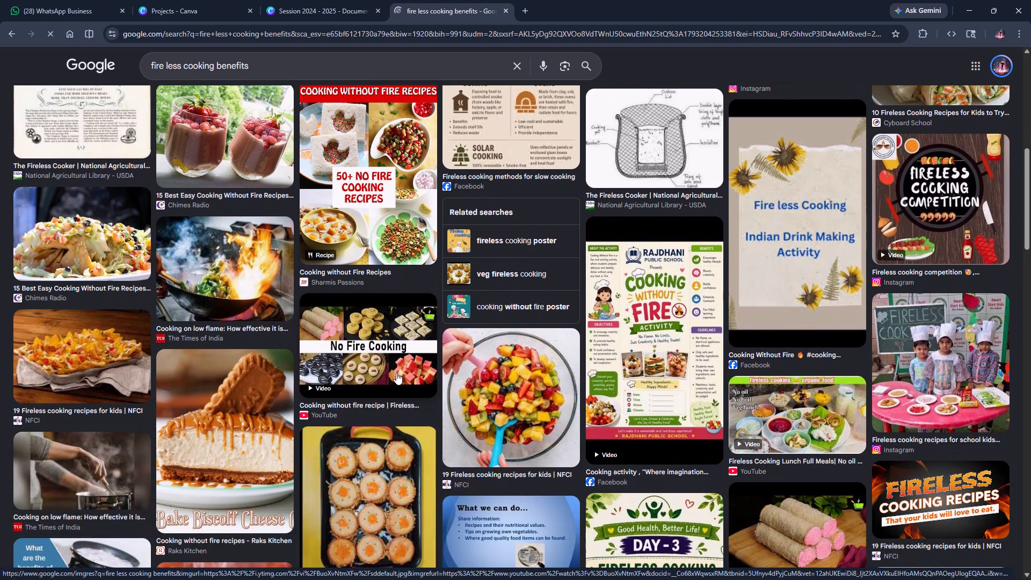
{"action": "scroll", "coordinate": [396, 373], "scroll_direction": "down", "scroll_amount": 5}
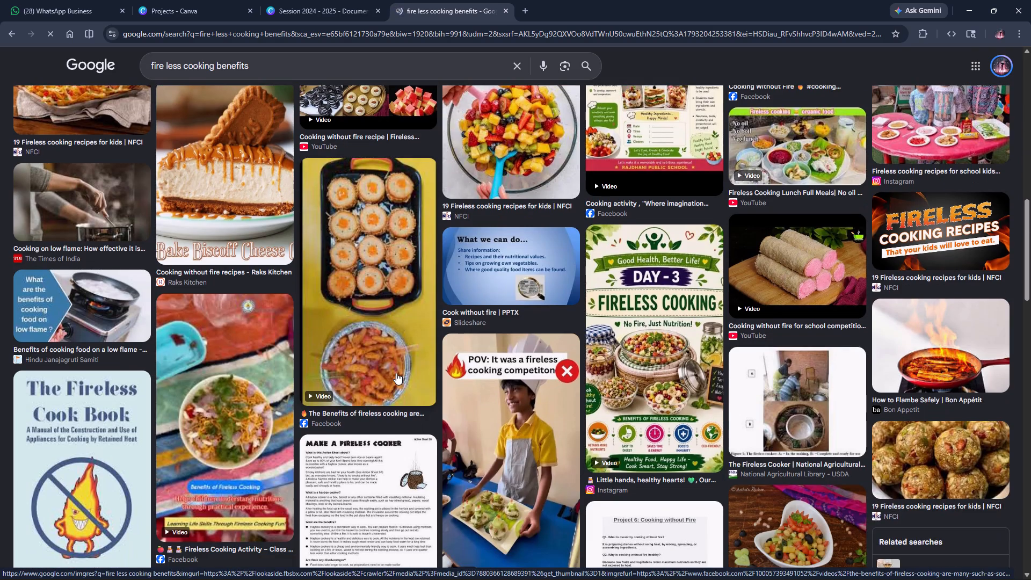
{"action": "scroll", "coordinate": [396, 373], "scroll_direction": "down", "scroll_amount": 2}
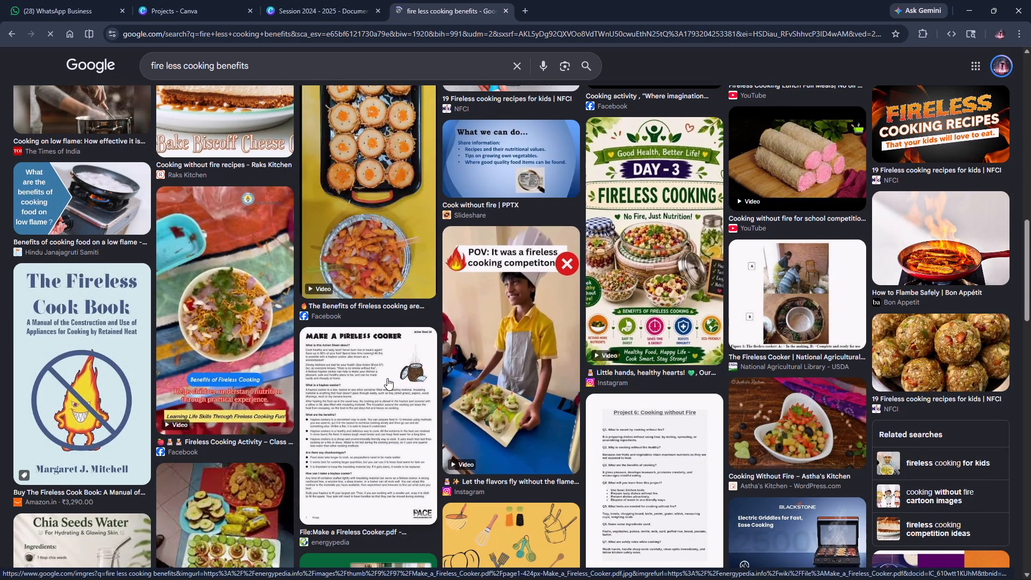
{"action": "scroll", "coordinate": [387, 378], "scroll_direction": "down", "scroll_amount": 3}
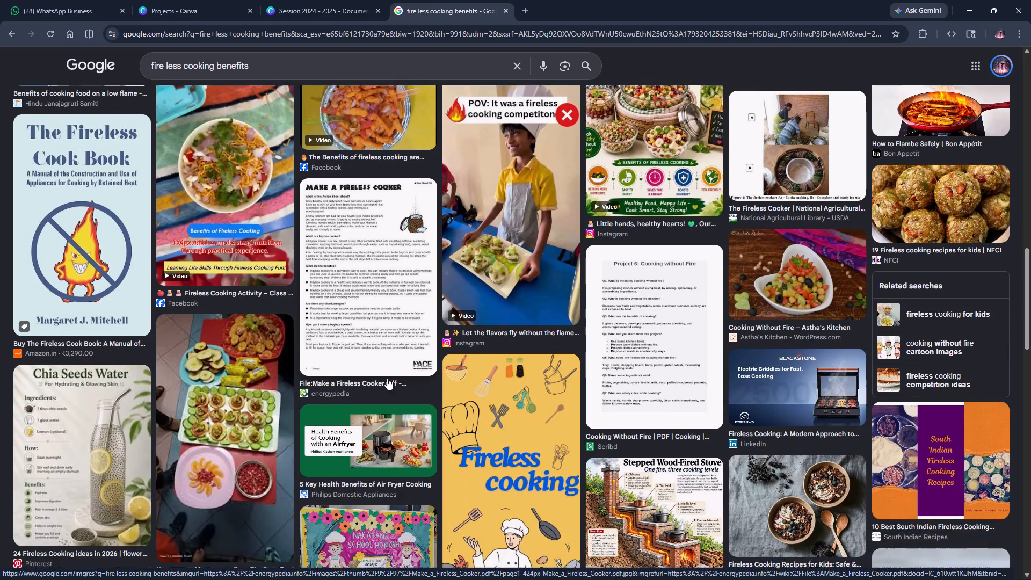
{"action": "scroll", "coordinate": [387, 378], "scroll_direction": "up", "scroll_amount": 13}
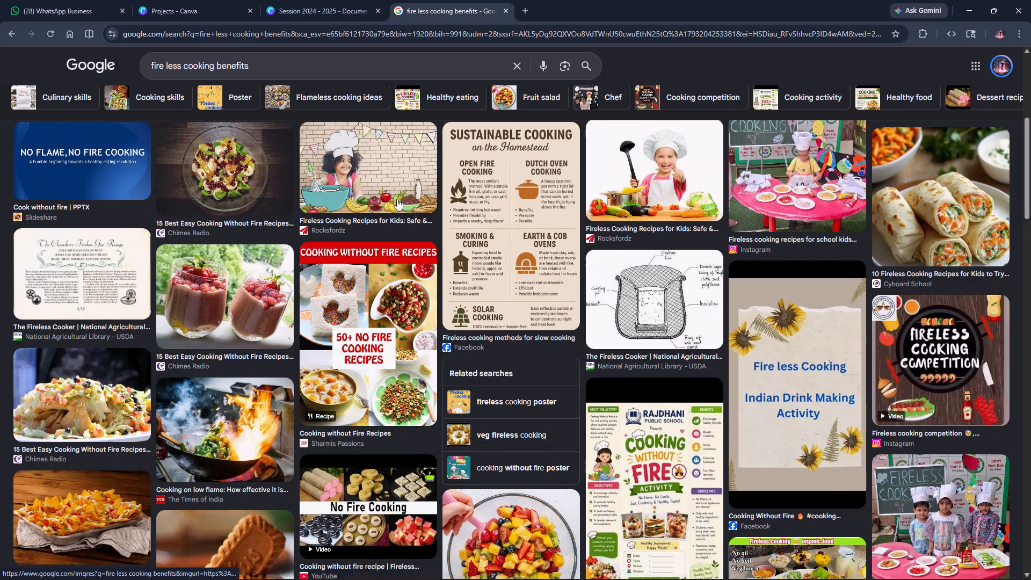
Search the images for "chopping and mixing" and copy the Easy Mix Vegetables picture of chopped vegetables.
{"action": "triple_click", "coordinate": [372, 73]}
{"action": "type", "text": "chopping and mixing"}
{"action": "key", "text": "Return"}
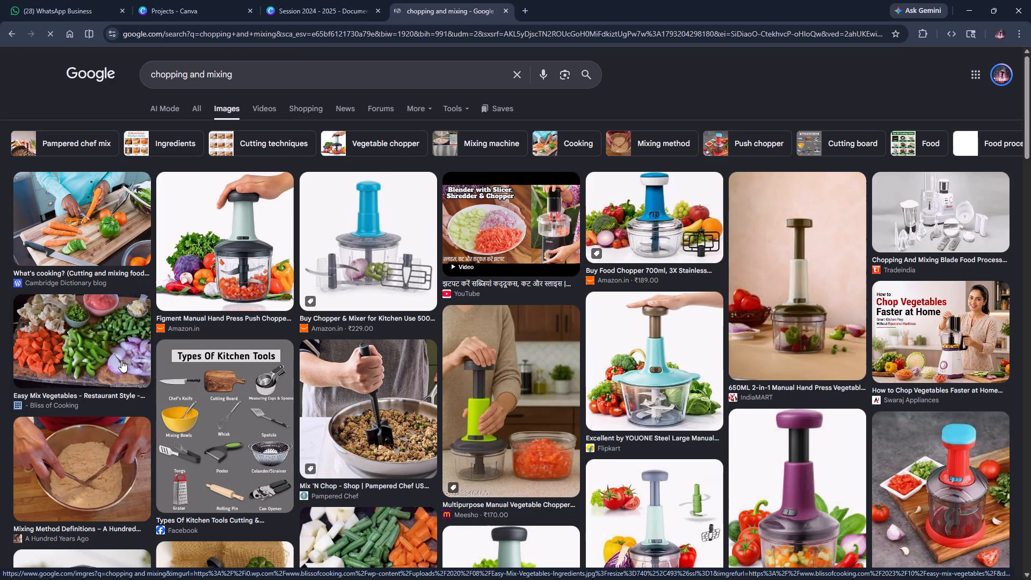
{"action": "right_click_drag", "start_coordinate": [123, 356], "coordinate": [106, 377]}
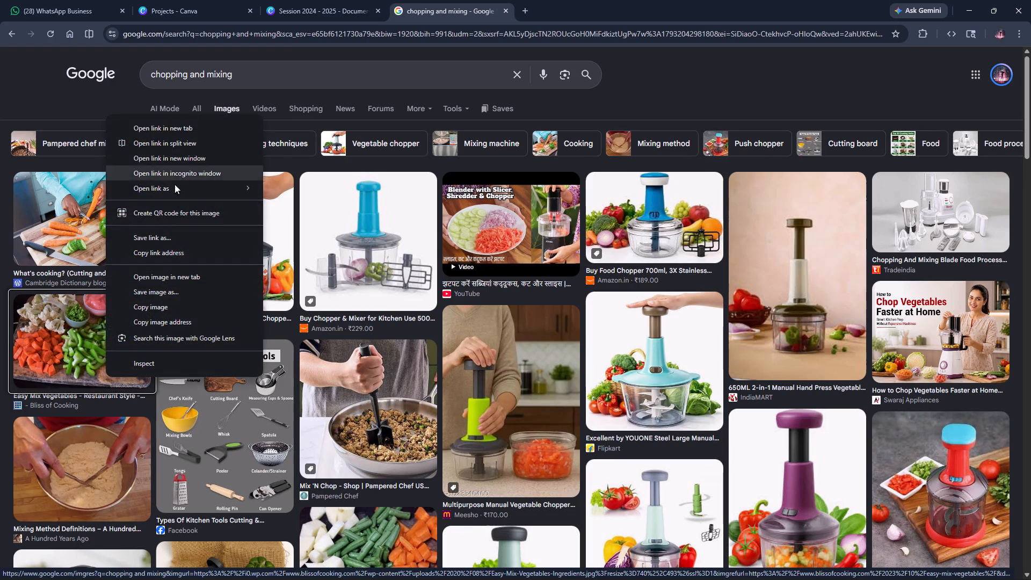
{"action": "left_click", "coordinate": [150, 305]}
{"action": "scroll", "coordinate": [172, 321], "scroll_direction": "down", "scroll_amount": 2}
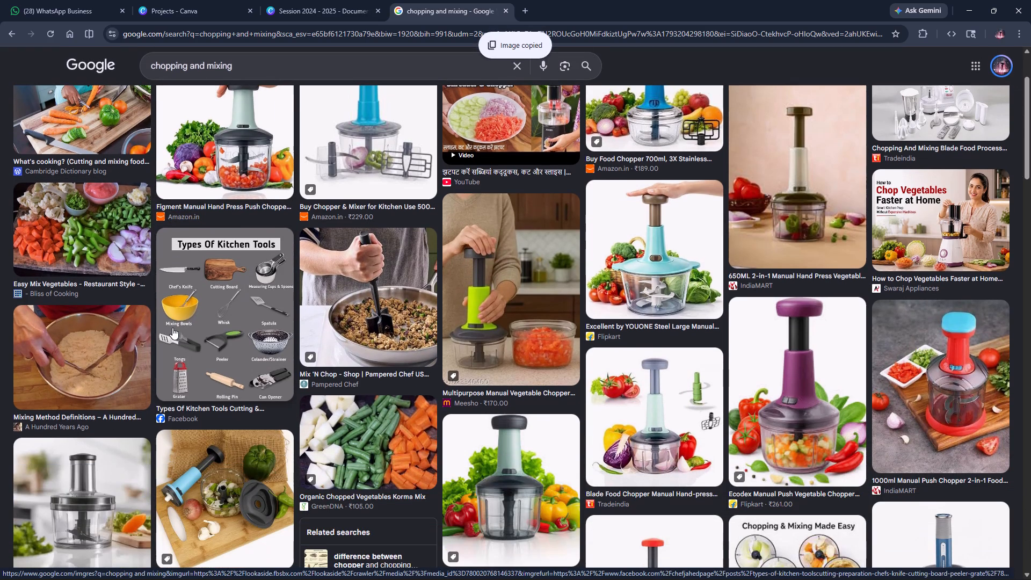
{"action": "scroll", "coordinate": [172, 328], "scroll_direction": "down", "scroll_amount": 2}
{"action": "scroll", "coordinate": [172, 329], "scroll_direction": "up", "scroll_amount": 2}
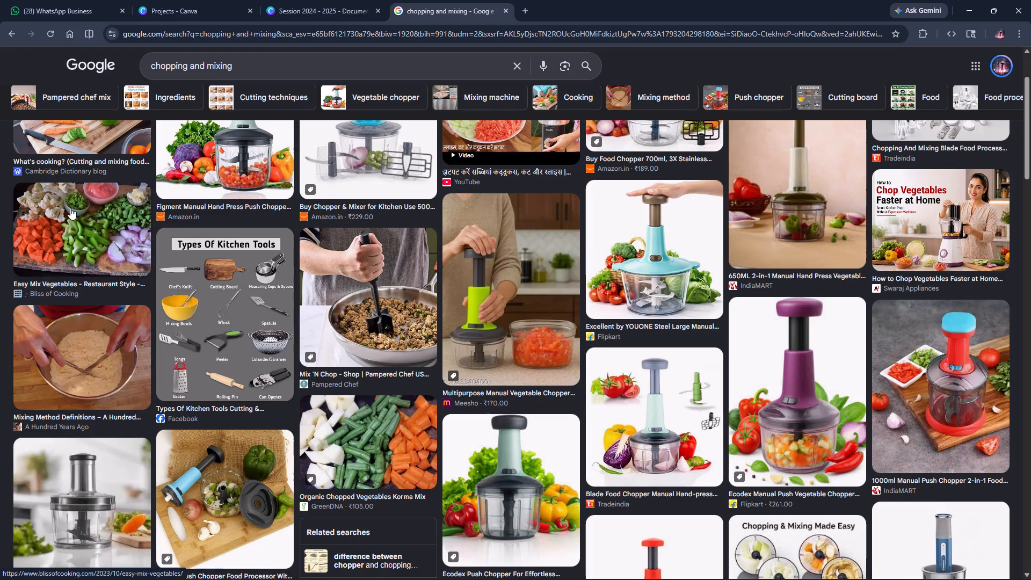
Replace the image search with "nutritional benefits of fireless cooking".
{"action": "triple_click", "coordinate": [246, 71]}
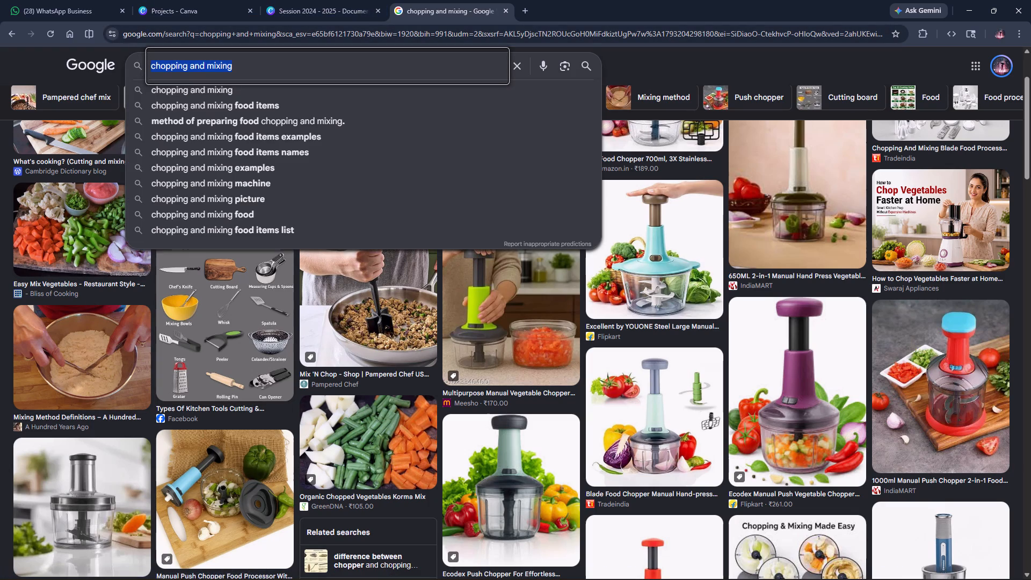
{"action": "type", "text": "nutritional benefits of fireless cooki"}
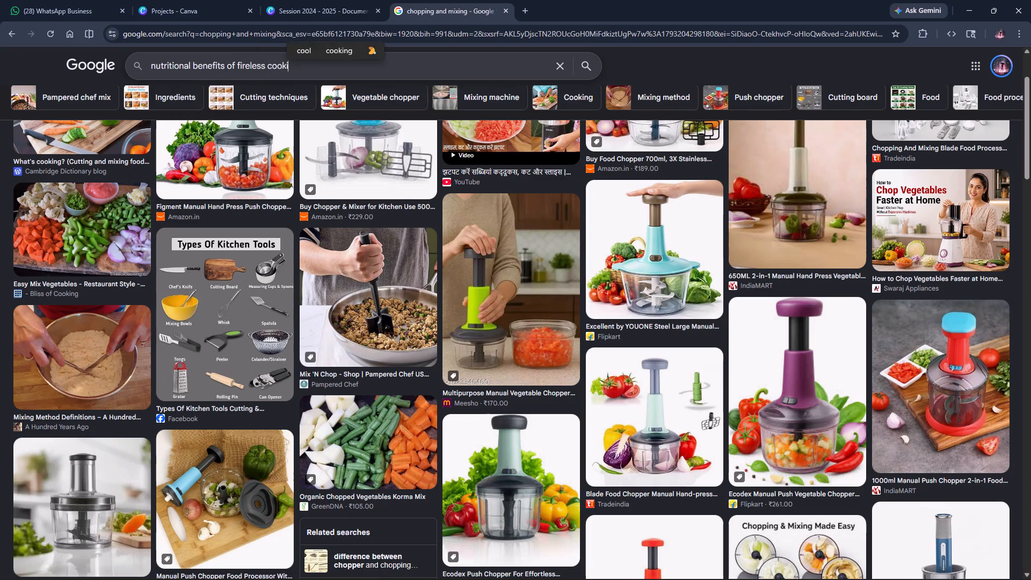
{"action": "type", "text": "ng"}
{"action": "key", "text": "Return"}
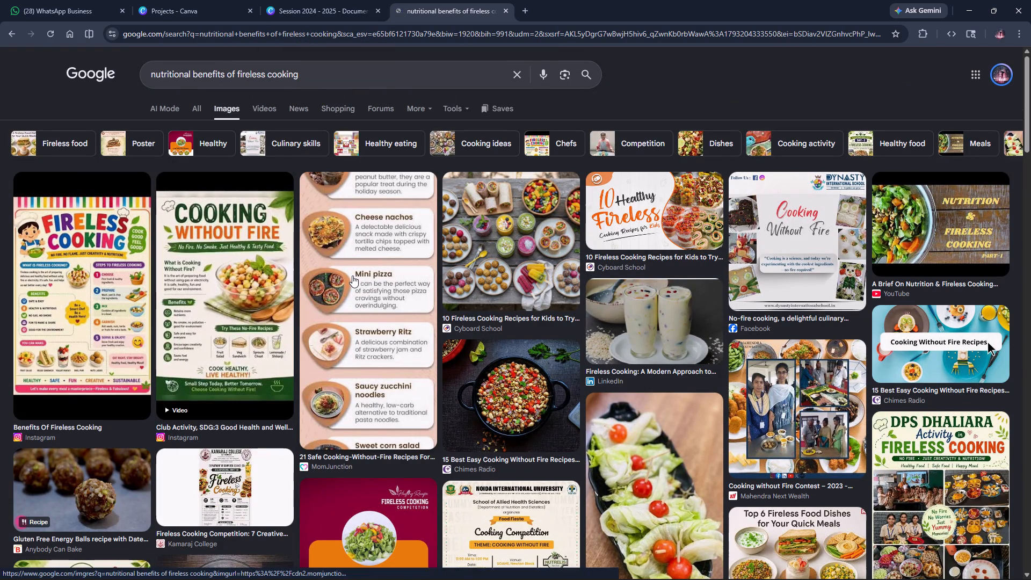
Look through the fireless cooking image results for posters that suit the page.
{"action": "scroll", "coordinate": [348, 277], "scroll_direction": "down", "scroll_amount": 4}
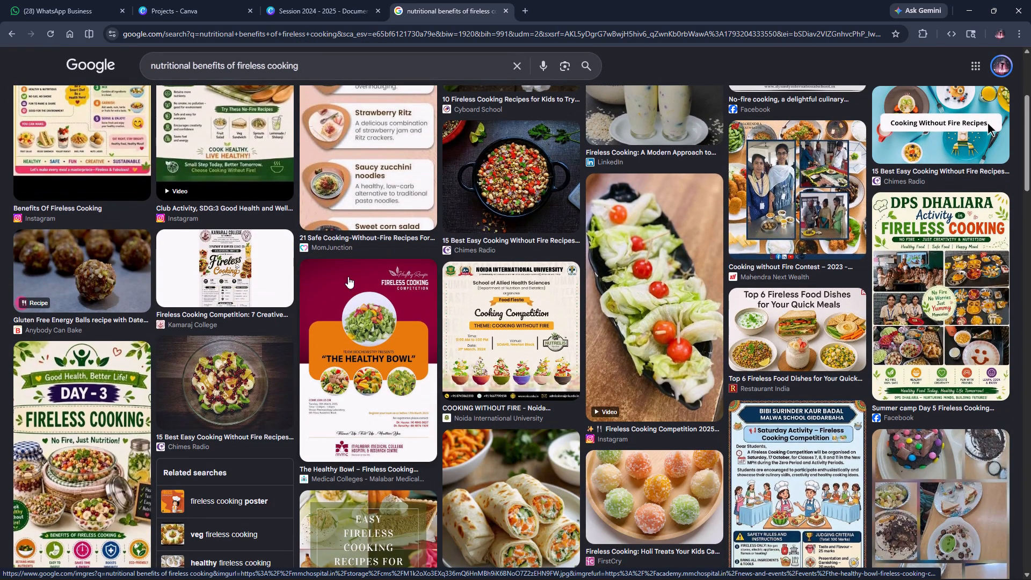
{"action": "scroll", "coordinate": [348, 277], "scroll_direction": "down", "scroll_amount": 2}
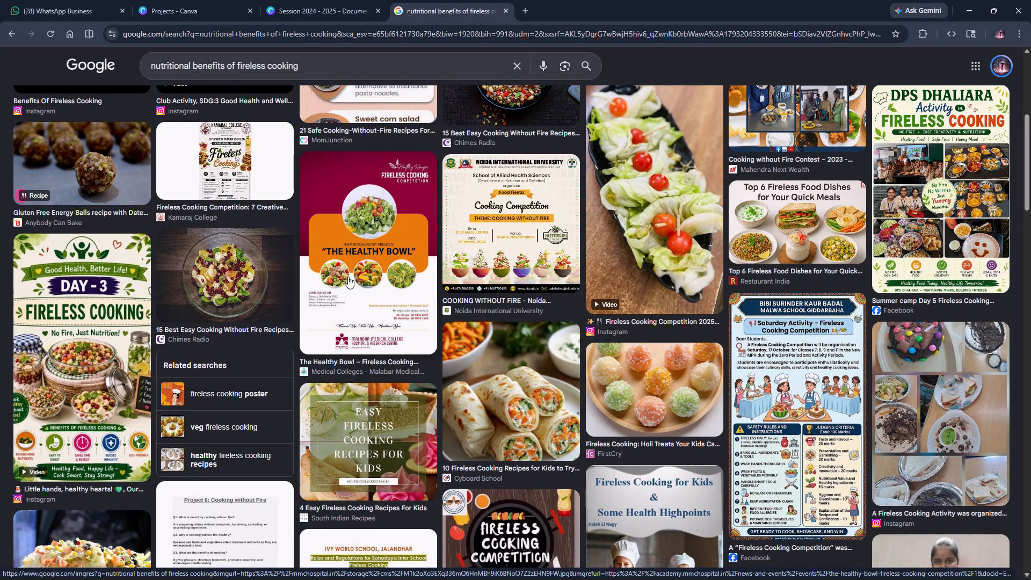
{"action": "scroll", "coordinate": [348, 277], "scroll_direction": "up", "scroll_amount": 7}
{"action": "scroll", "coordinate": [348, 277], "scroll_direction": "down", "scroll_amount": 4}
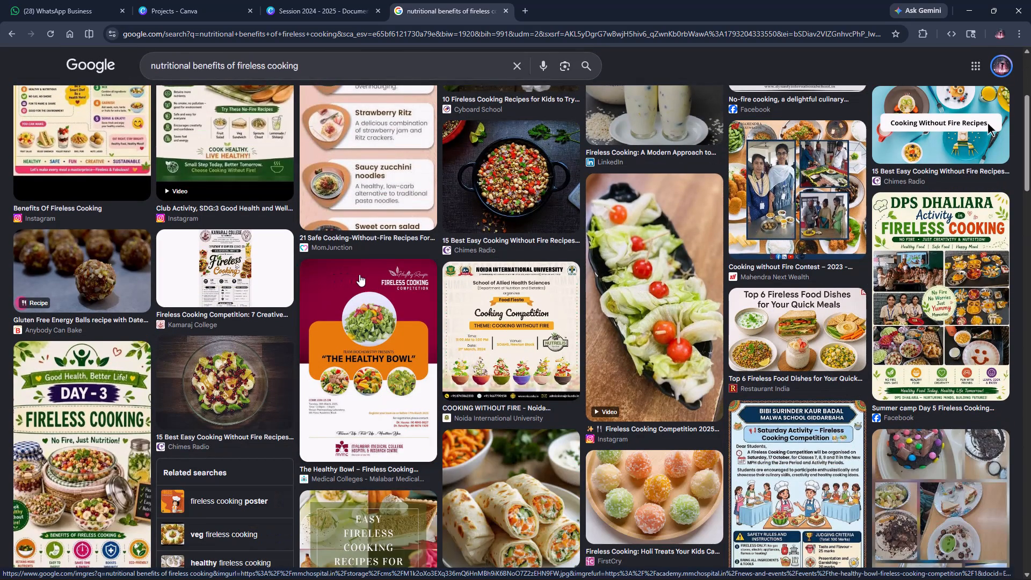
{"action": "scroll", "coordinate": [358, 275], "scroll_direction": "down", "scroll_amount": 1}
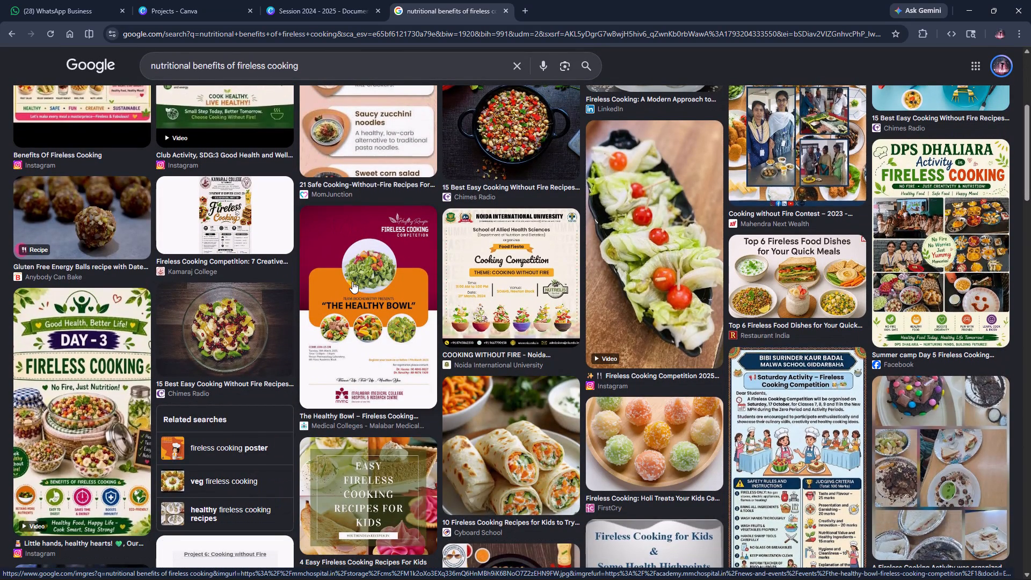
{"action": "scroll", "coordinate": [352, 281], "scroll_direction": "down", "scroll_amount": 3}
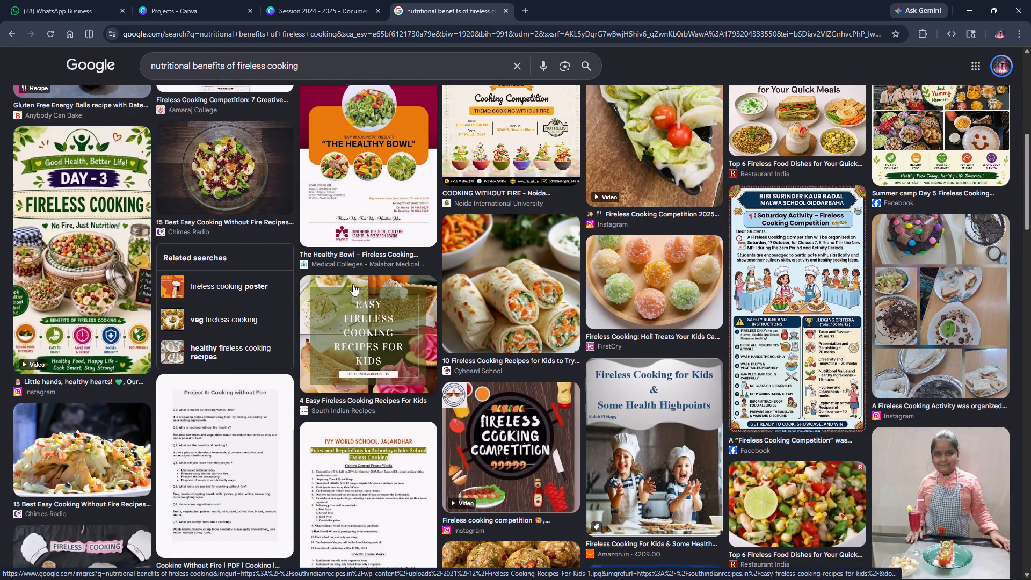
{"action": "scroll", "coordinate": [353, 284], "scroll_direction": "down", "scroll_amount": 5}
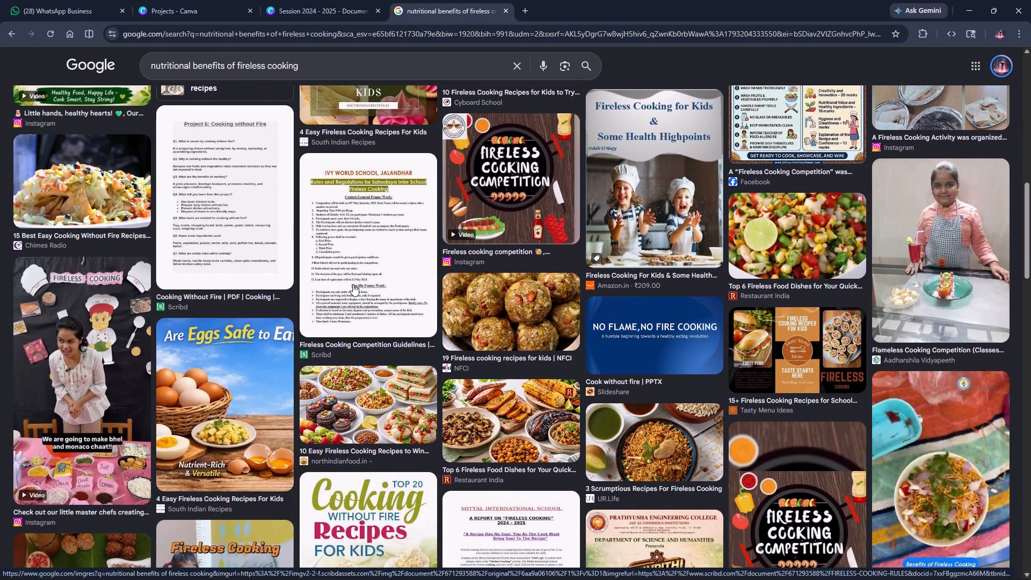
{"action": "scroll", "coordinate": [353, 284], "scroll_direction": "down", "scroll_amount": 6}
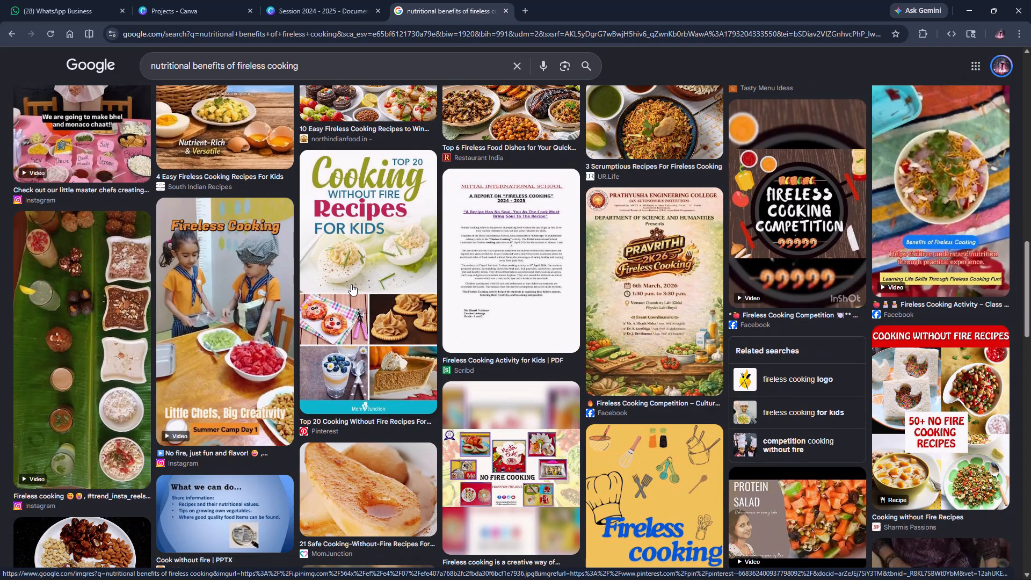
{"action": "scroll", "coordinate": [347, 286], "scroll_direction": "down", "scroll_amount": 2}
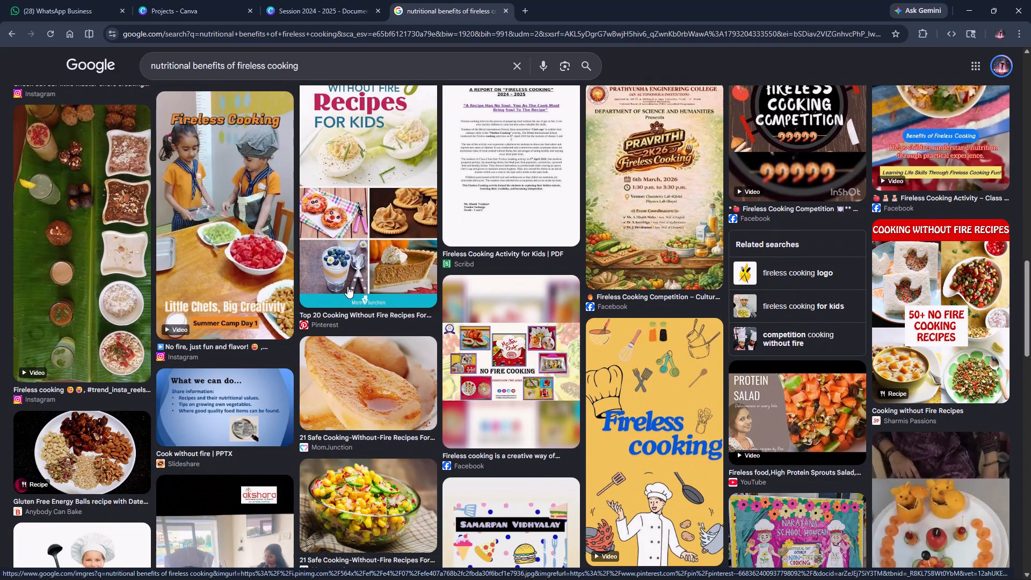
{"action": "scroll", "coordinate": [347, 286], "scroll_direction": "down", "scroll_amount": 3}
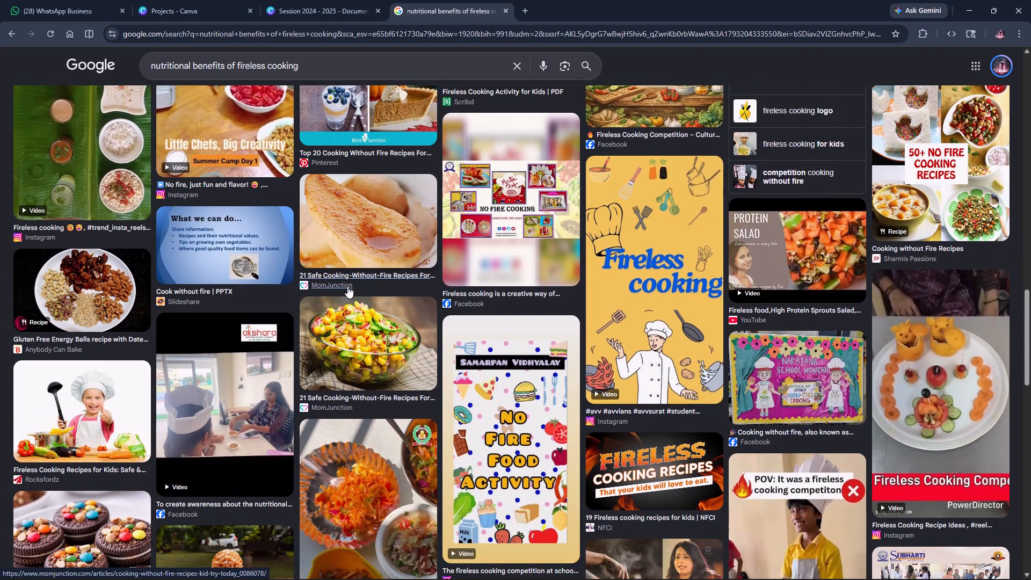
{"action": "scroll", "coordinate": [347, 286], "scroll_direction": "down", "scroll_amount": 1}
{"action": "scroll", "coordinate": [347, 286], "scroll_direction": "up", "scroll_amount": 9}
{"action": "scroll", "coordinate": [347, 286], "scroll_direction": "down", "scroll_amount": 1}
{"action": "scroll", "coordinate": [347, 286], "scroll_direction": "up", "scroll_amount": 6}
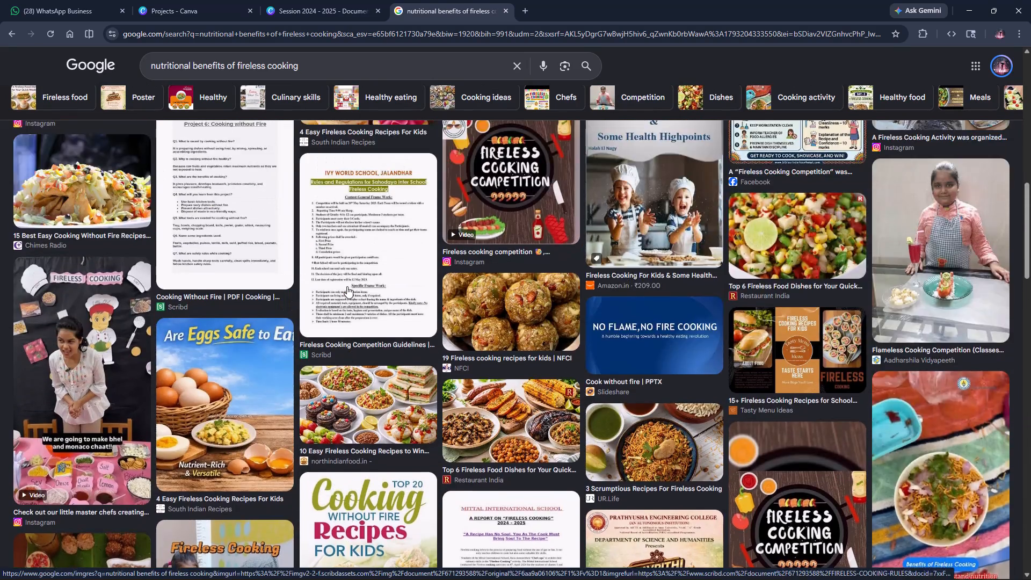
{"action": "scroll", "coordinate": [347, 286], "scroll_direction": "up", "scroll_amount": 9}
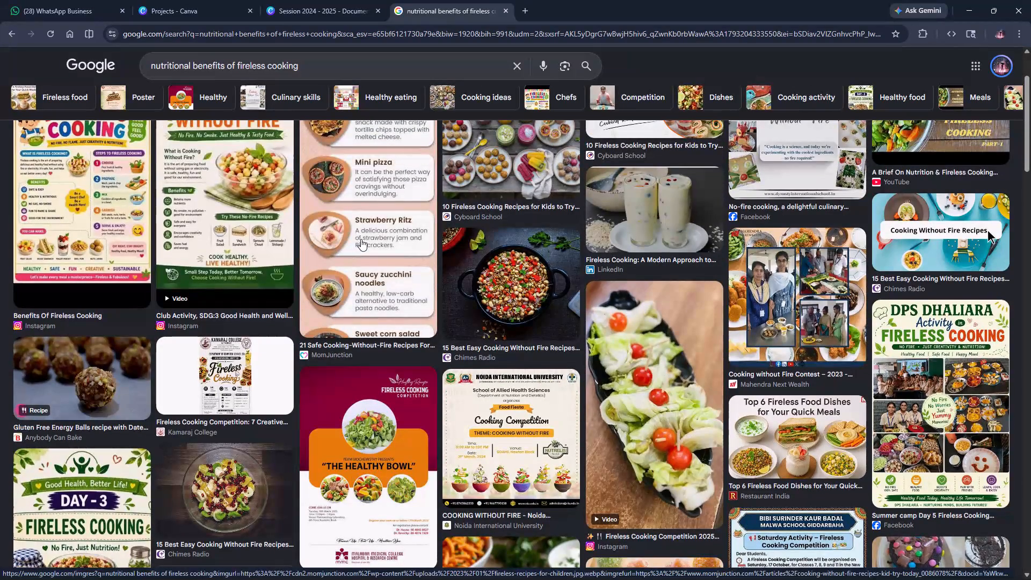
Copy "The Healthy Bowl" fireless cooking competition poster from the results and paste it onto page 14 of the Canva design.
{"action": "right_click", "coordinate": [351, 432]}
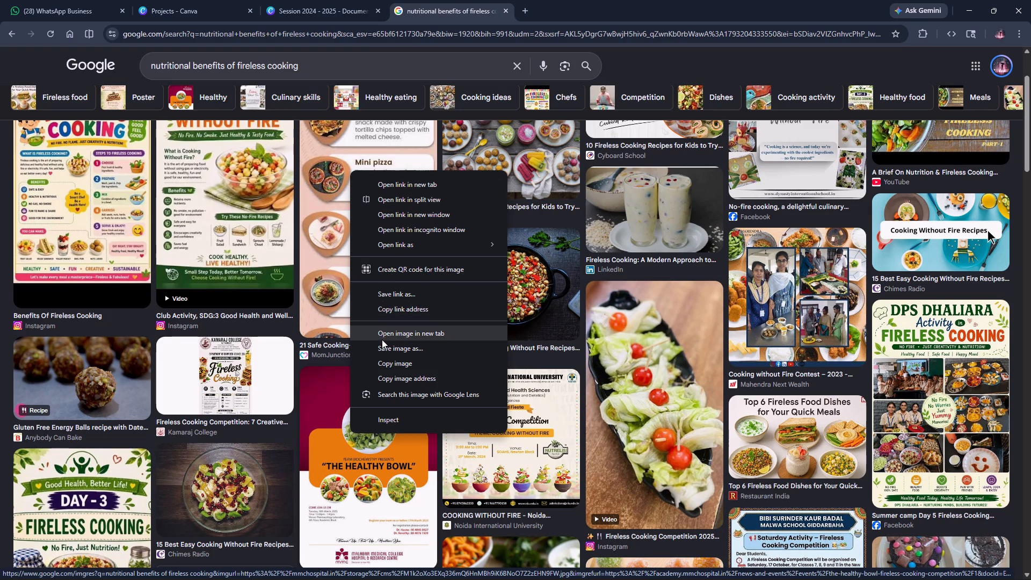
{"action": "left_click", "coordinate": [380, 365]}
{"action": "left_click", "coordinate": [340, 0]}
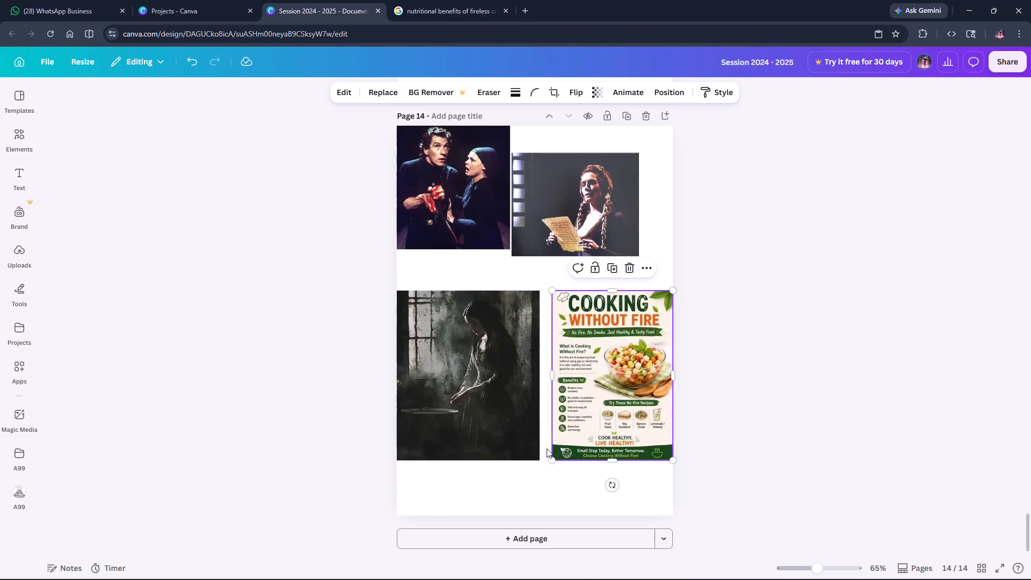
{"action": "left_click", "coordinate": [517, 475]}
{"action": "key", "text": "ctrl+v"}
Copy the "Day - 3 Fireless Cooking" poster from the Google results and paste it onto page 14 of the Canva design.
{"action": "left_click", "coordinate": [406, 0]}
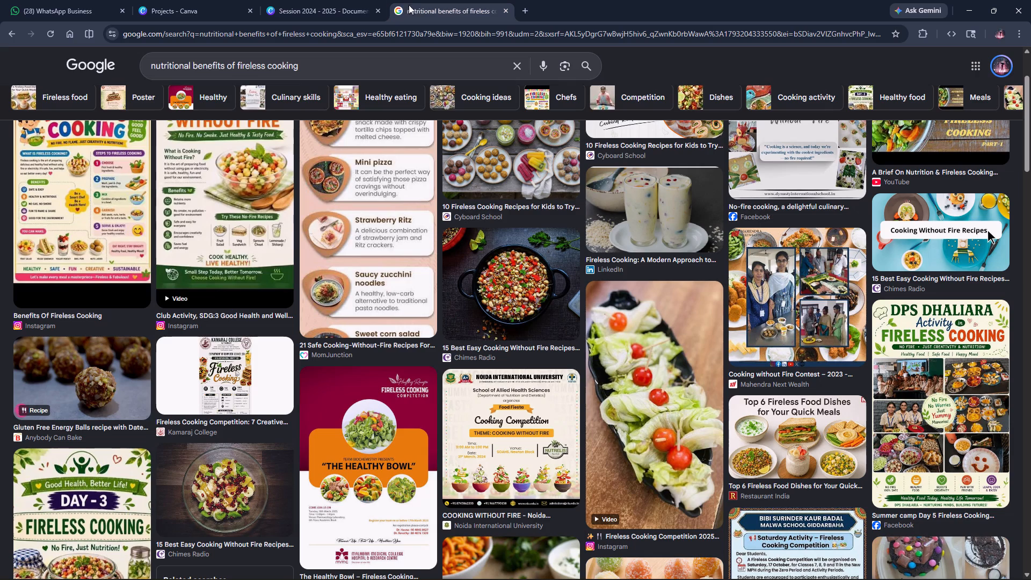
{"action": "scroll", "coordinate": [184, 357], "scroll_direction": "down", "scroll_amount": 4}
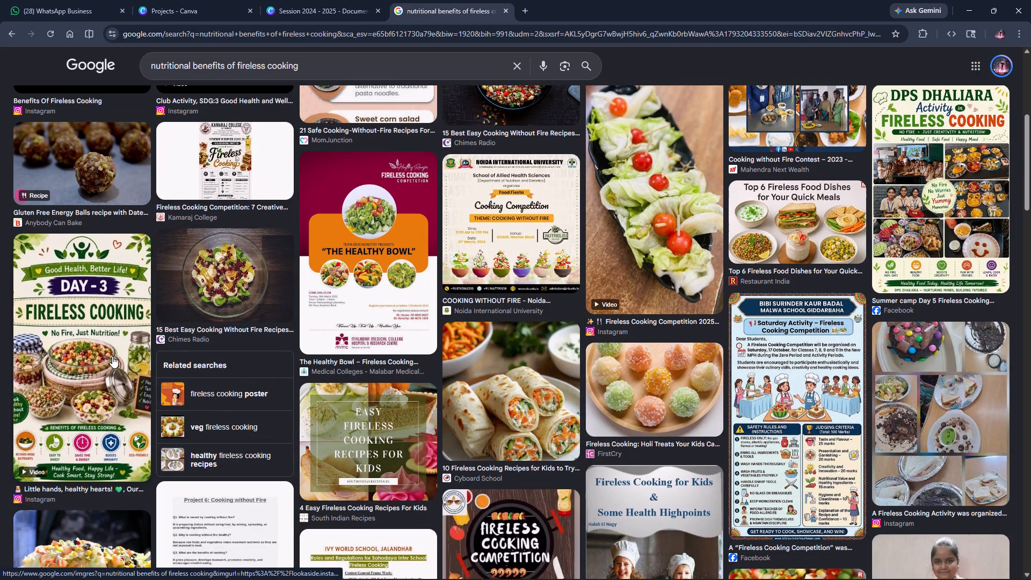
{"action": "right_click", "coordinate": [112, 356]}
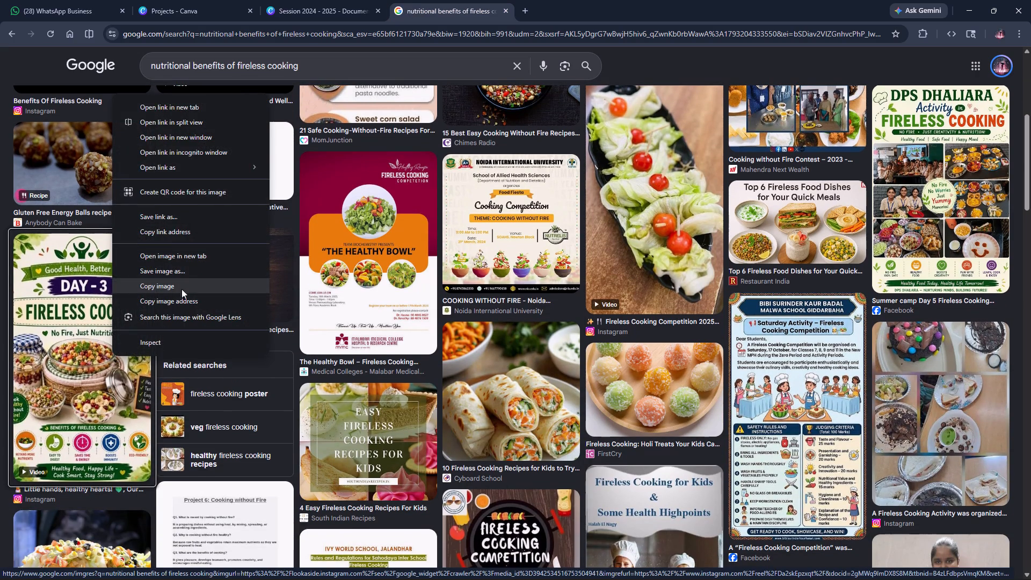
{"action": "left_click", "coordinate": [183, 287]}
{"action": "left_click", "coordinate": [318, 0]}
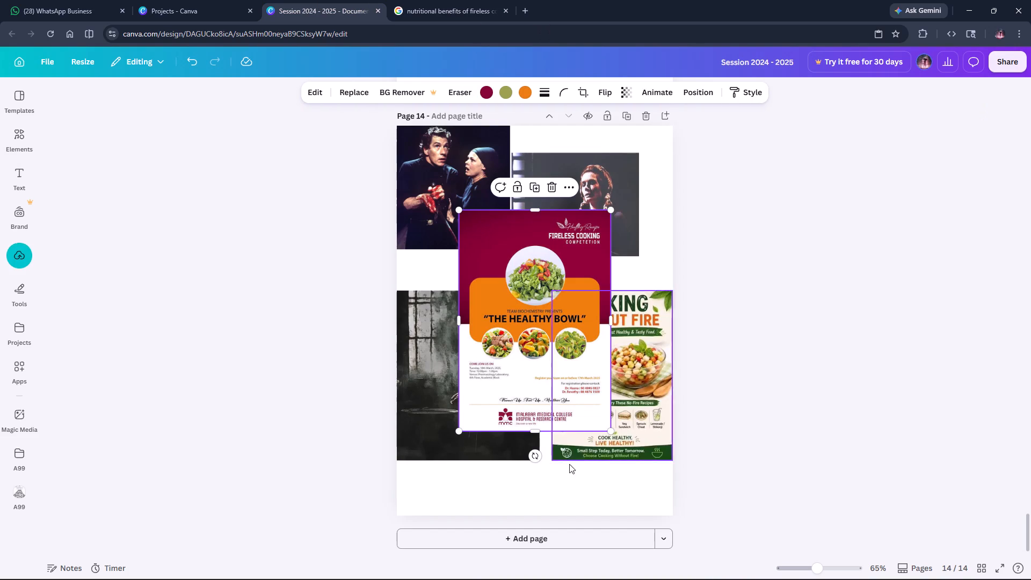
{"action": "left_click", "coordinate": [557, 481]}
{"action": "key", "text": "ctrl+b"}
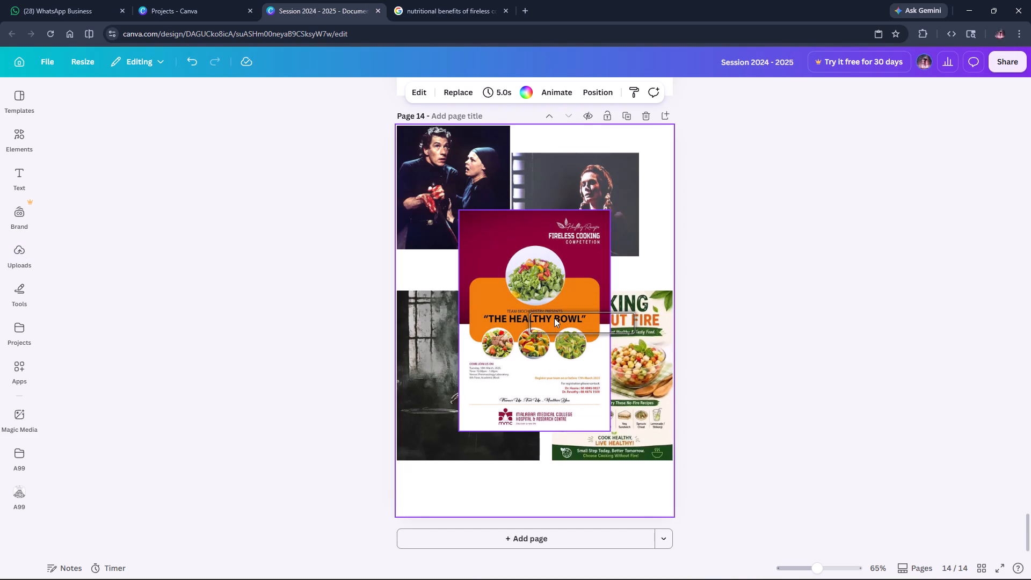
{"action": "key", "text": "ctrl+v"}
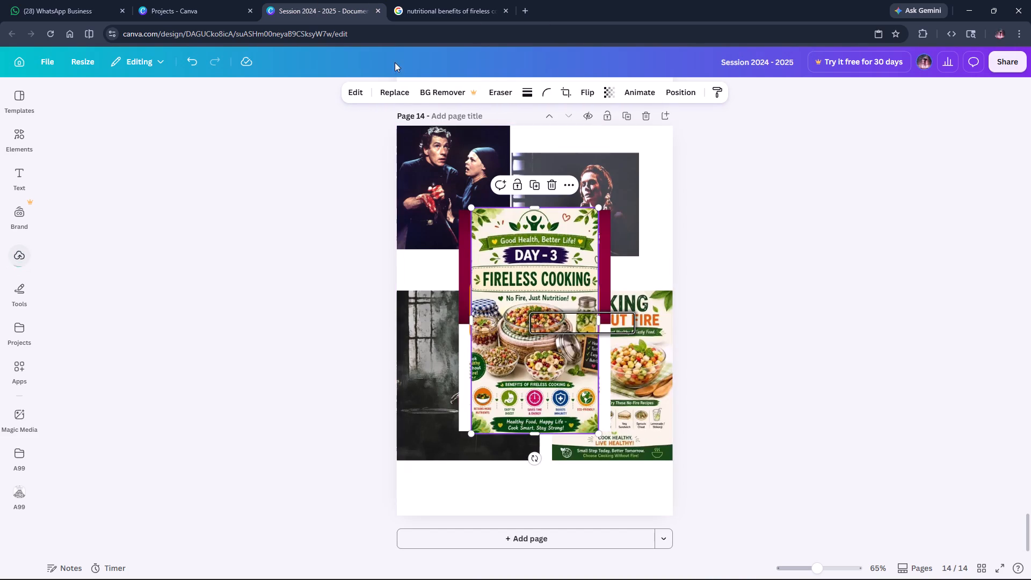
Move the "Day - 3 Fireless Cooking" and "The Healthy Bowl" posters down to the lower part of page 14.
{"action": "left_click_drag", "start_coordinate": [531, 308], "coordinate": [574, 447]}
{"action": "left_click_drag", "start_coordinate": [492, 257], "coordinate": [461, 315]}
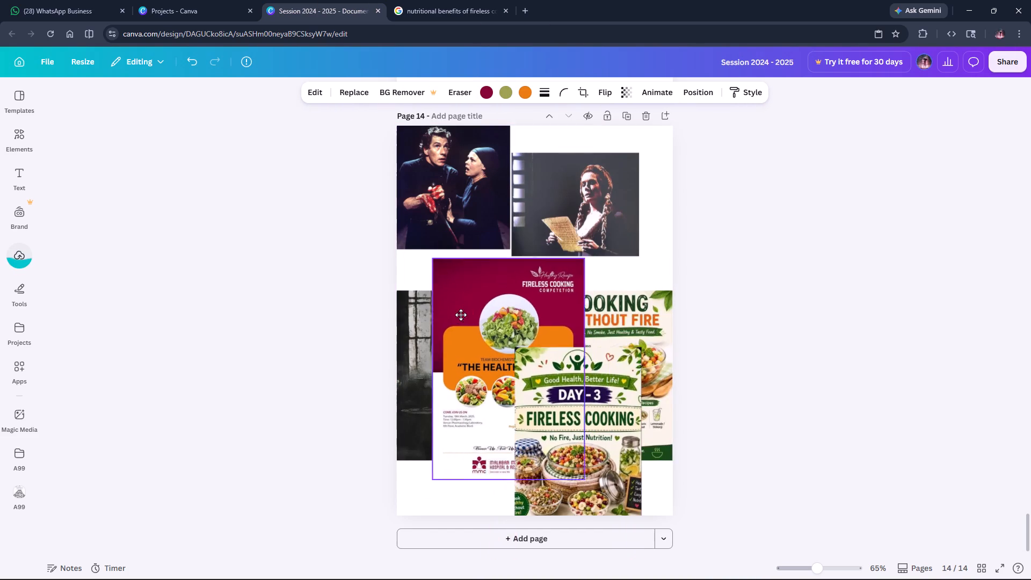
{"action": "left_click_drag", "start_coordinate": [461, 315], "coordinate": [464, 351]}
Place the letter-reading woman photo at the page's left edge below the couple photo, and move the dark hand-washing image to the page's top right.
{"action": "left_click", "coordinate": [461, 197]}
{"action": "left_click_drag", "start_coordinate": [563, 223], "coordinate": [583, 227]}
{"action": "left_click_drag", "start_coordinate": [491, 296], "coordinate": [605, 267]}
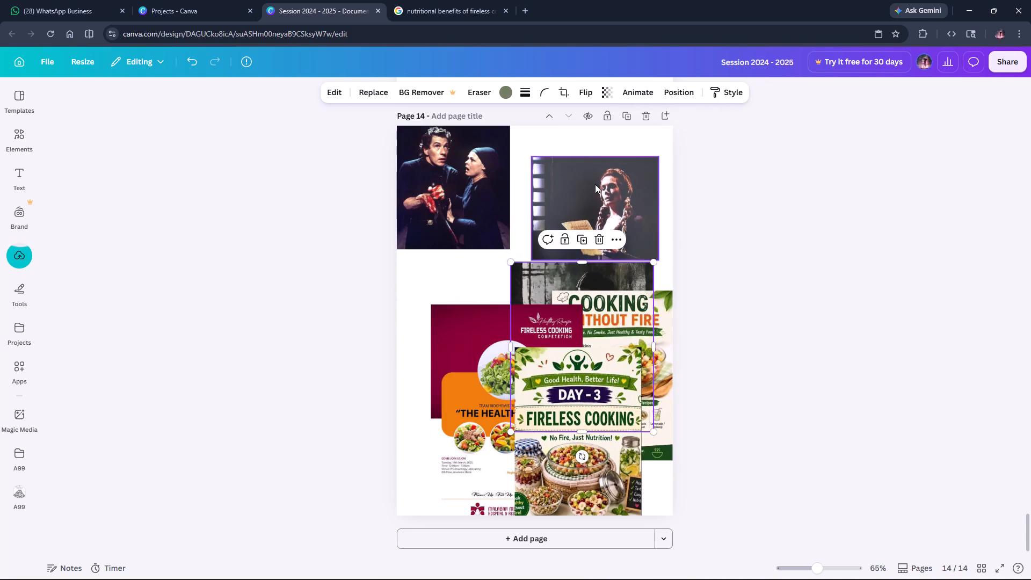
{"action": "left_click_drag", "start_coordinate": [595, 184], "coordinate": [462, 254]}
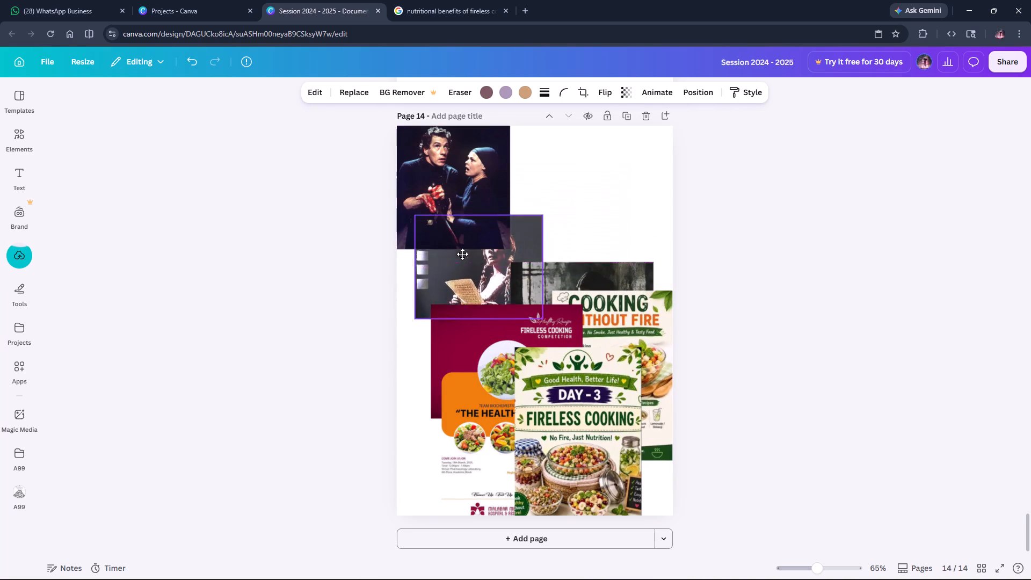
{"action": "left_click_drag", "start_coordinate": [462, 254], "coordinate": [453, 303]}
{"action": "left_click_drag", "start_coordinate": [555, 273], "coordinate": [562, 134]}
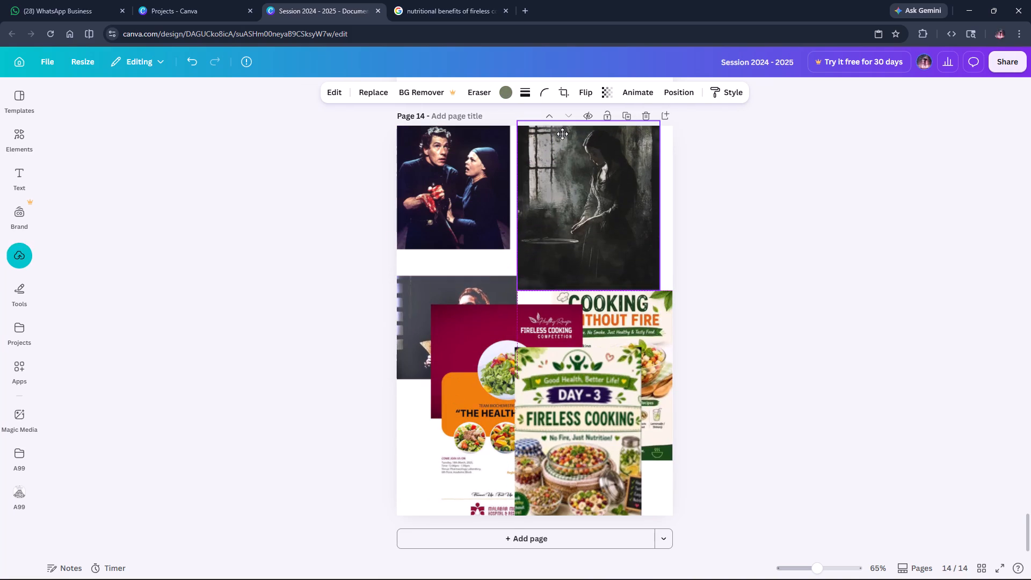
Rotate the dark hand-washing image to -90° so it lies sideways.
{"action": "left_click_drag", "start_coordinate": [562, 134], "coordinate": [458, 130]}
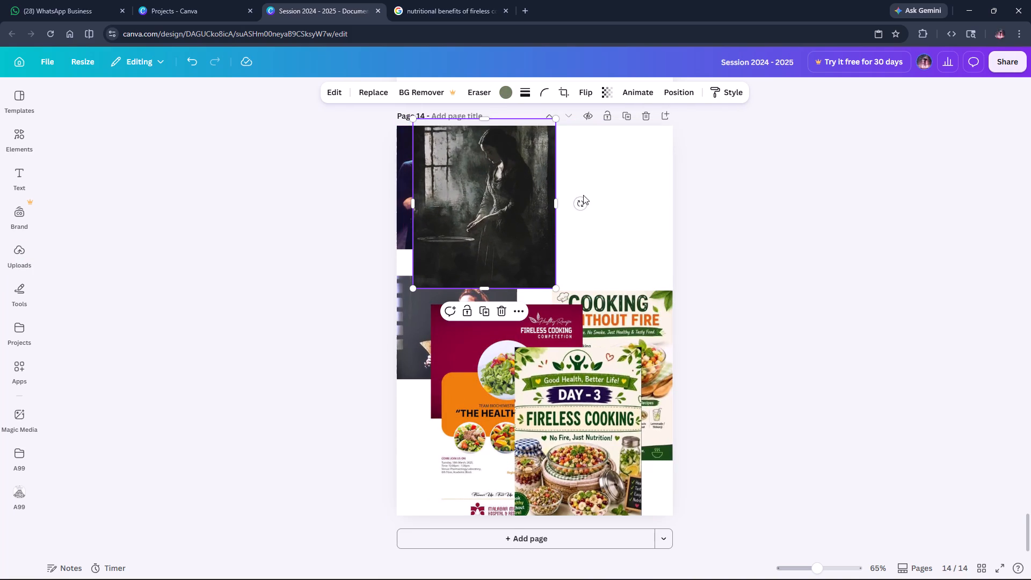
{"action": "left_click", "coordinate": [586, 194]}
{"action": "left_click", "coordinate": [506, 227]}
{"action": "left_click_drag", "start_coordinate": [577, 202], "coordinate": [570, 175]}
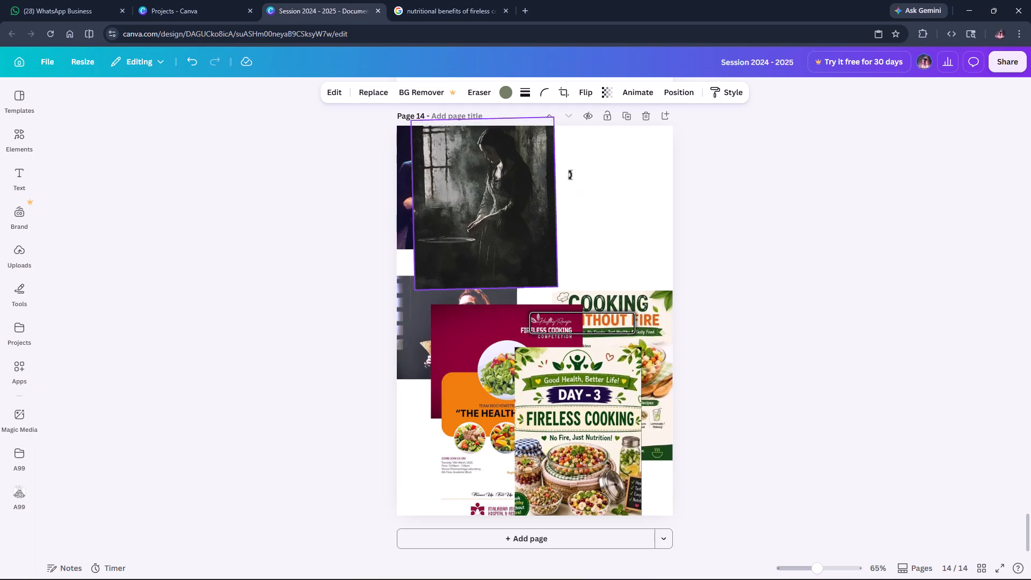
{"action": "left_click_drag", "start_coordinate": [570, 175], "coordinate": [481, 129]}
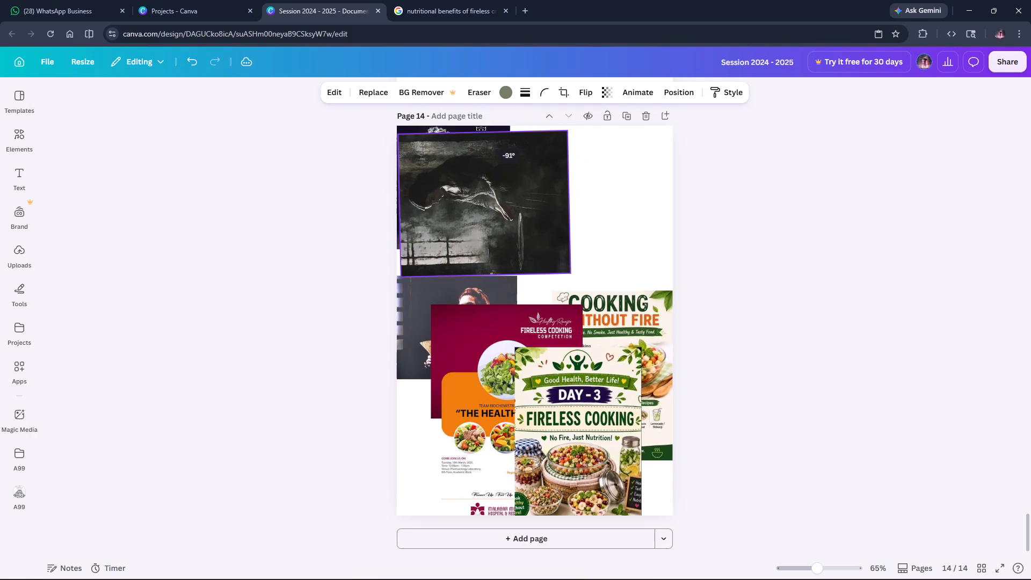
{"action": "left_click_drag", "start_coordinate": [481, 129], "coordinate": [481, 129]}
{"action": "left_click_drag", "start_coordinate": [481, 129], "coordinate": [484, 133]}
Stretch the rotated hand-washing image to about 109 by 134 and set it flush beside the couple photo at the page's top edge.
{"action": "left_click_drag", "start_coordinate": [475, 169], "coordinate": [568, 171]}
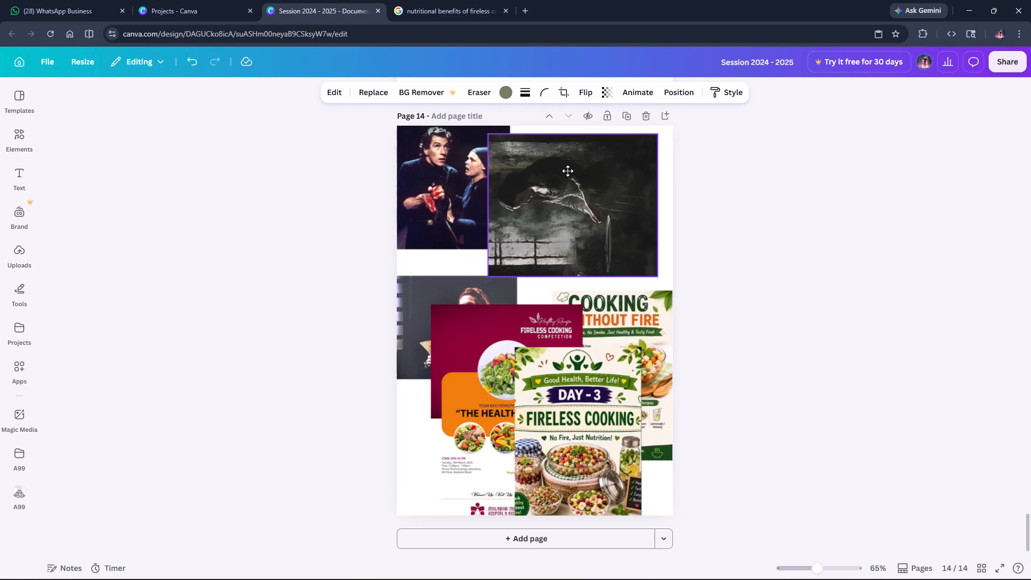
{"action": "left_click_drag", "start_coordinate": [568, 171], "coordinate": [587, 165]}
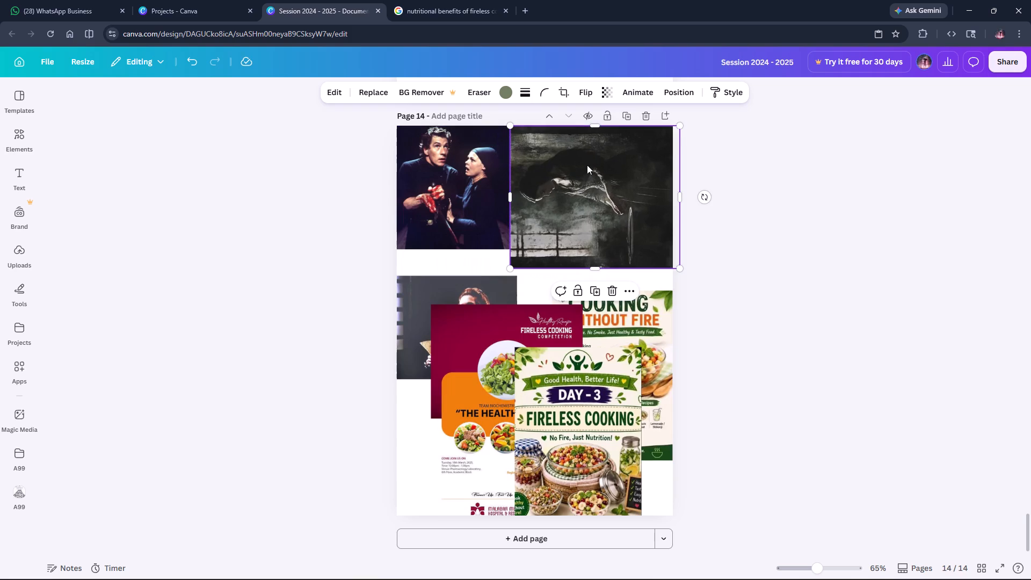
{"action": "left_click", "coordinate": [534, 286]}
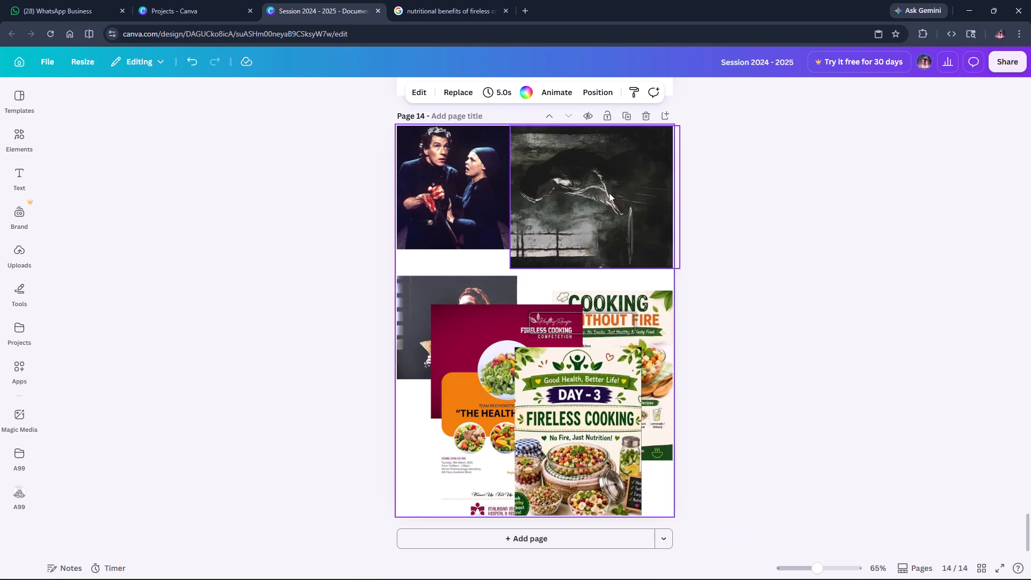
{"action": "left_click", "coordinate": [609, 193]}
{"action": "left_click_drag", "start_coordinate": [619, 200], "coordinate": [621, 200]}
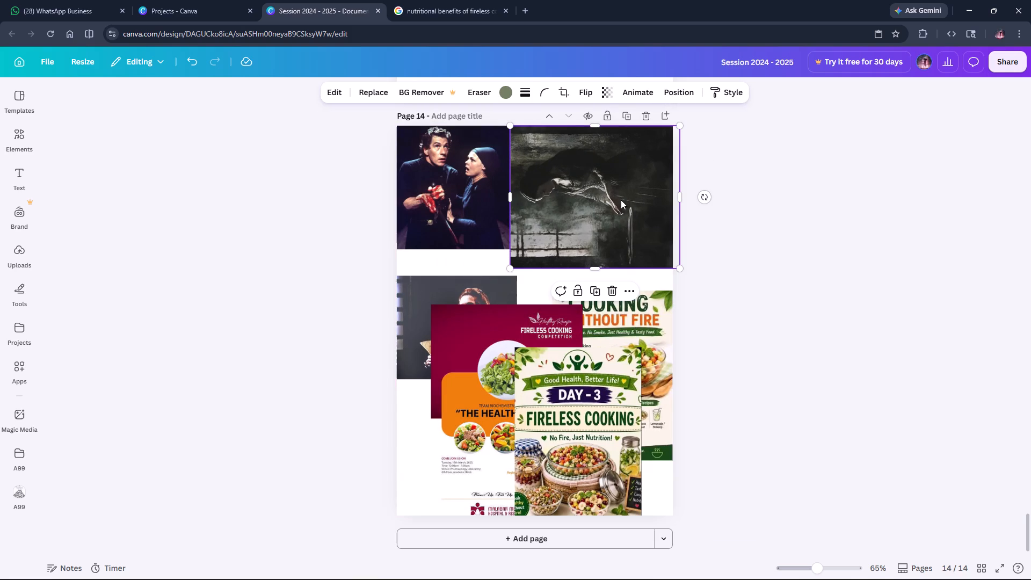
{"action": "left_click_drag", "start_coordinate": [621, 200], "coordinate": [624, 200]}
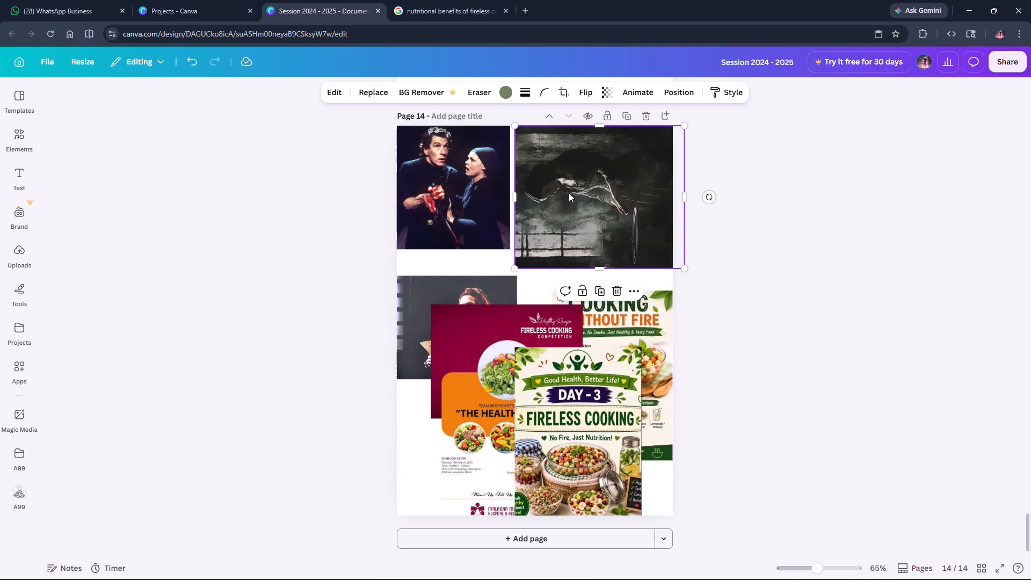
{"action": "left_click", "coordinate": [519, 192]}
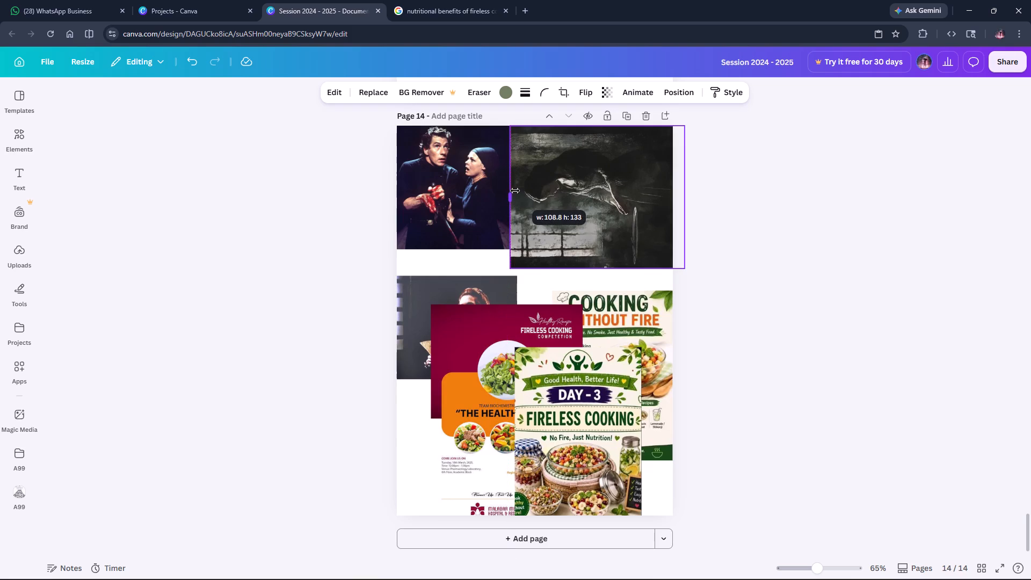
{"action": "left_click_drag", "start_coordinate": [553, 205], "coordinate": [564, 205]}
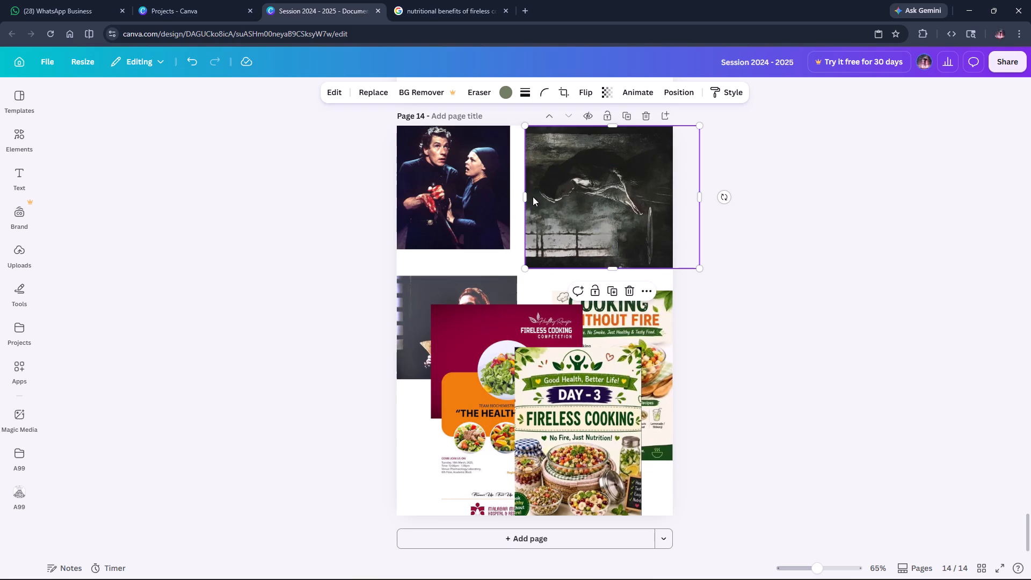
{"action": "left_click", "coordinate": [527, 194]}
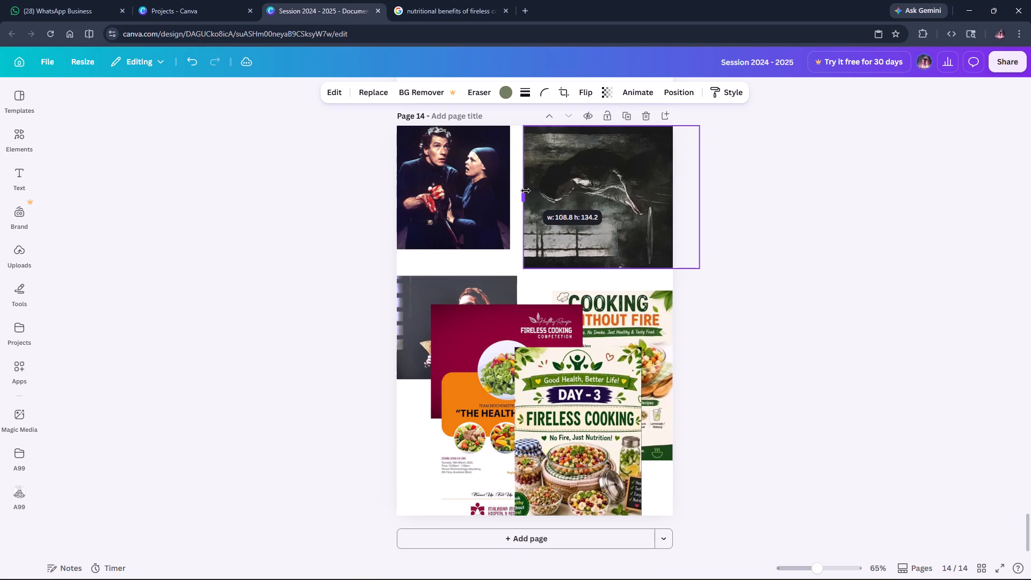
{"action": "left_click_drag", "start_coordinate": [590, 197], "coordinate": [578, 198]}
Move "The Healthy Bowl" poster to the lower right of the page, clear of the letter-reading woman photo.
{"action": "scroll", "coordinate": [700, 266], "scroll_direction": "down", "scroll_amount": 2}
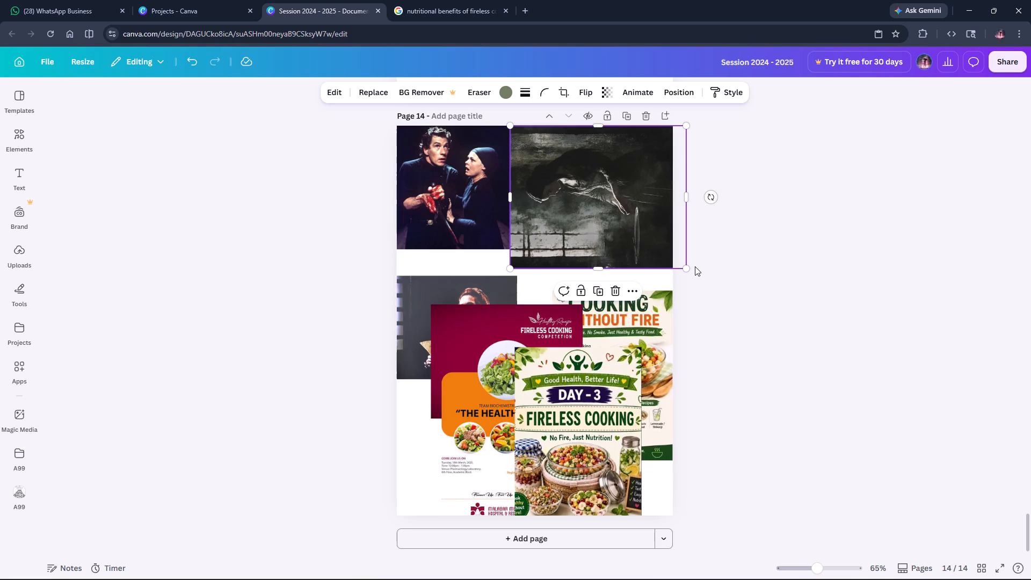
{"action": "left_click_drag", "start_coordinate": [519, 323], "coordinate": [601, 399]}
Rotate the letter-reading woman photo to -90° and set it flush below the couple photo at the page's left edge.
{"action": "left_click_drag", "start_coordinate": [470, 346], "coordinate": [451, 340]}
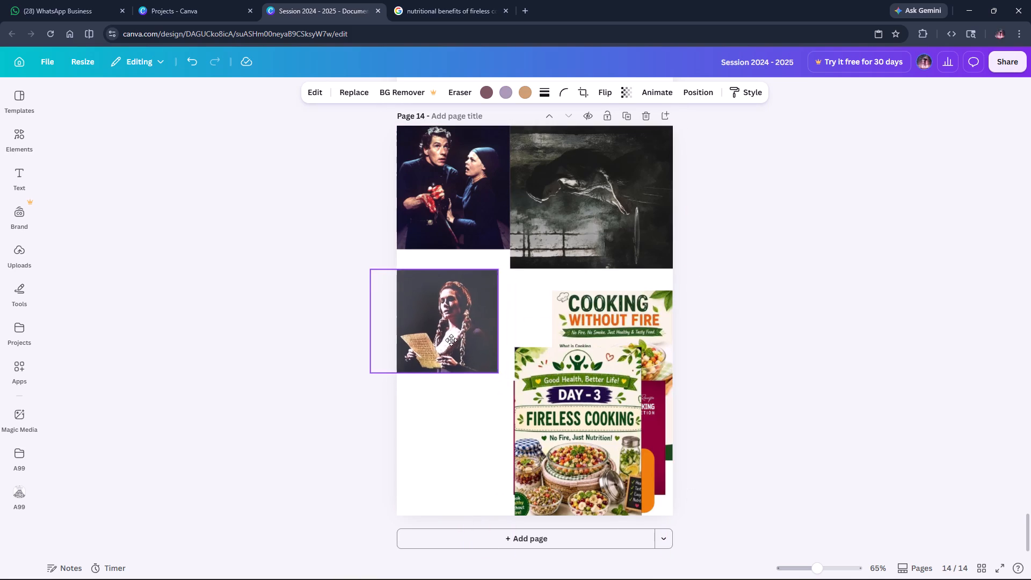
{"action": "left_click_drag", "start_coordinate": [451, 340], "coordinate": [444, 328]}
{"action": "left_click_drag", "start_coordinate": [452, 334], "coordinate": [478, 340]}
{"action": "left_click_drag", "start_coordinate": [453, 388], "coordinate": [472, 370]}
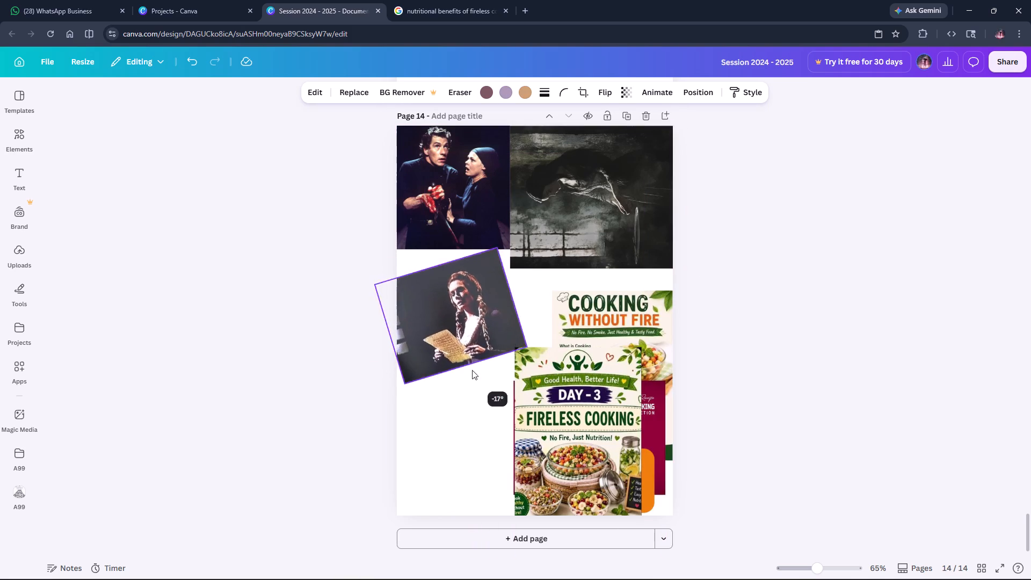
{"action": "left_click_drag", "start_coordinate": [472, 370], "coordinate": [484, 314]}
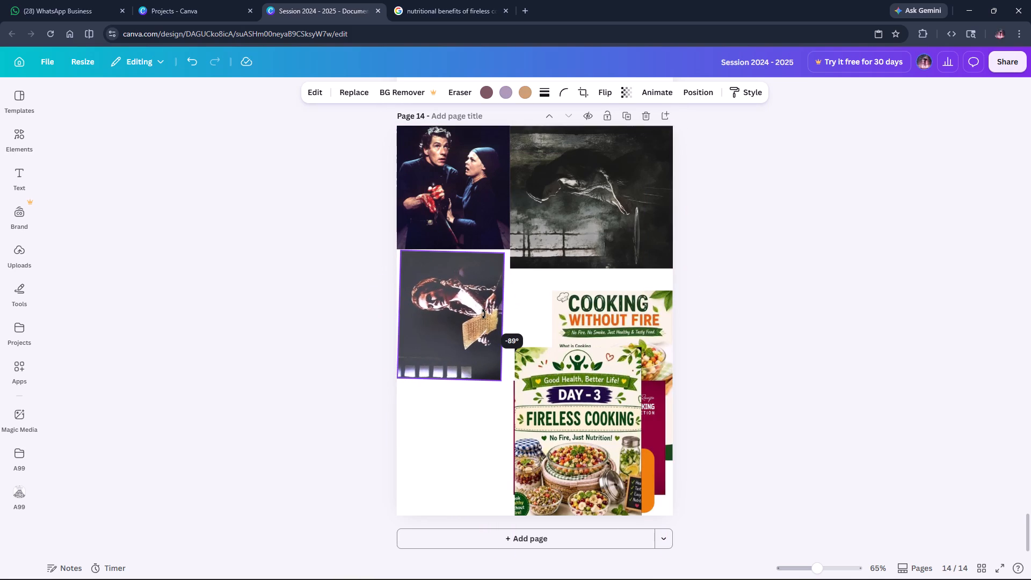
{"action": "left_click_drag", "start_coordinate": [484, 314], "coordinate": [484, 310]}
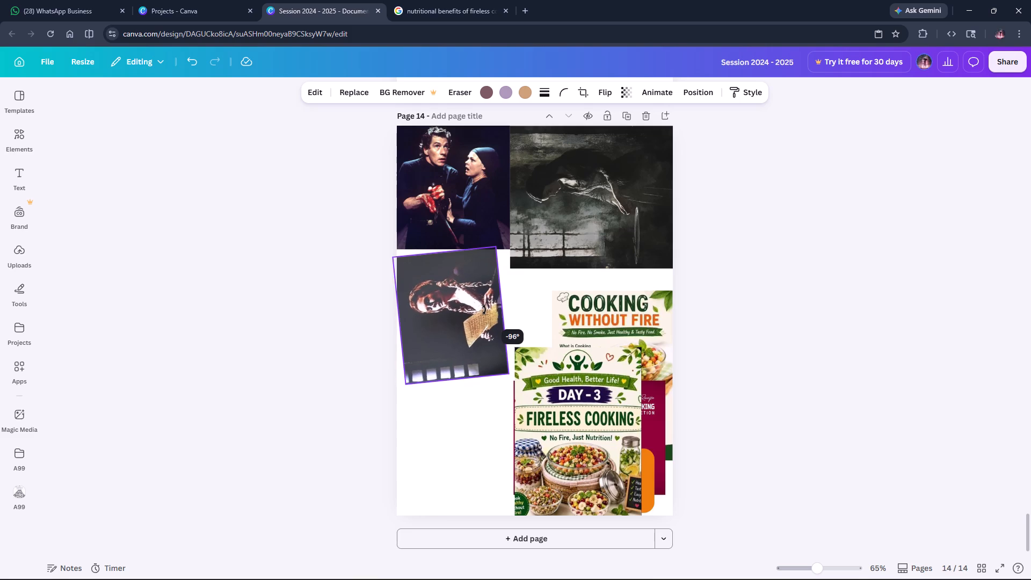
{"action": "left_click_drag", "start_coordinate": [484, 310], "coordinate": [483, 311]}
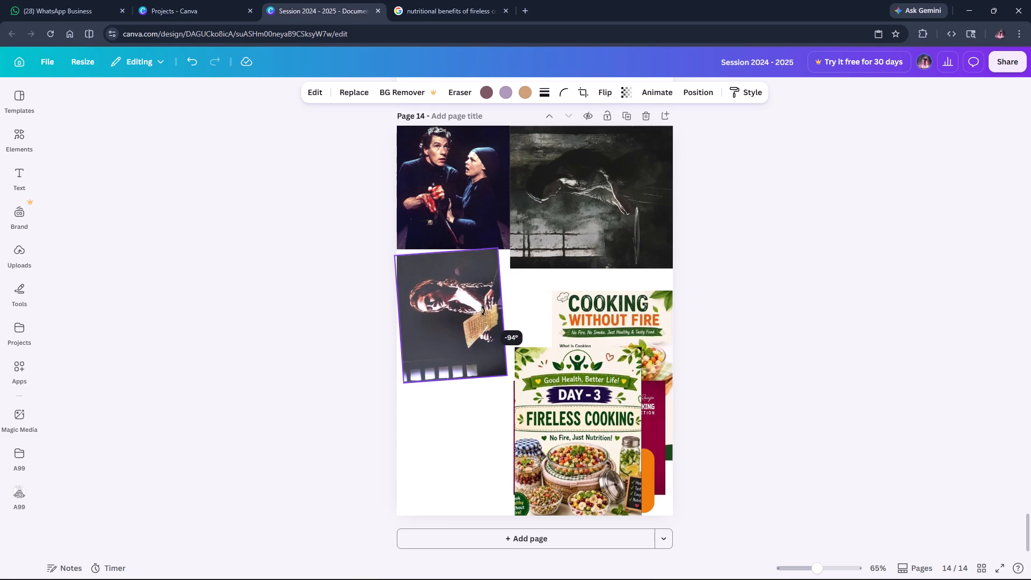
{"action": "left_click_drag", "start_coordinate": [483, 311], "coordinate": [482, 316]}
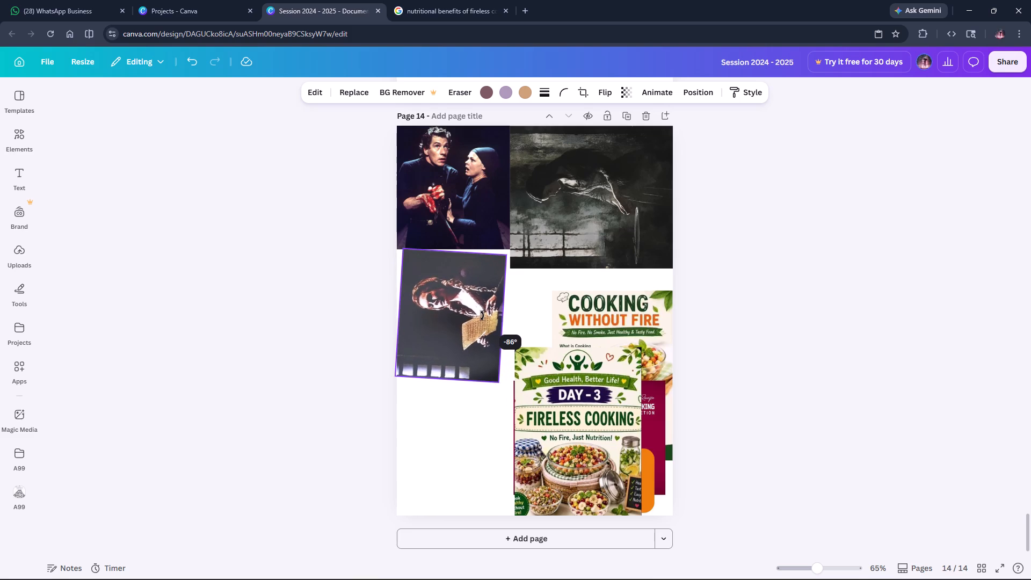
{"action": "left_click_drag", "start_coordinate": [482, 316], "coordinate": [483, 315]}
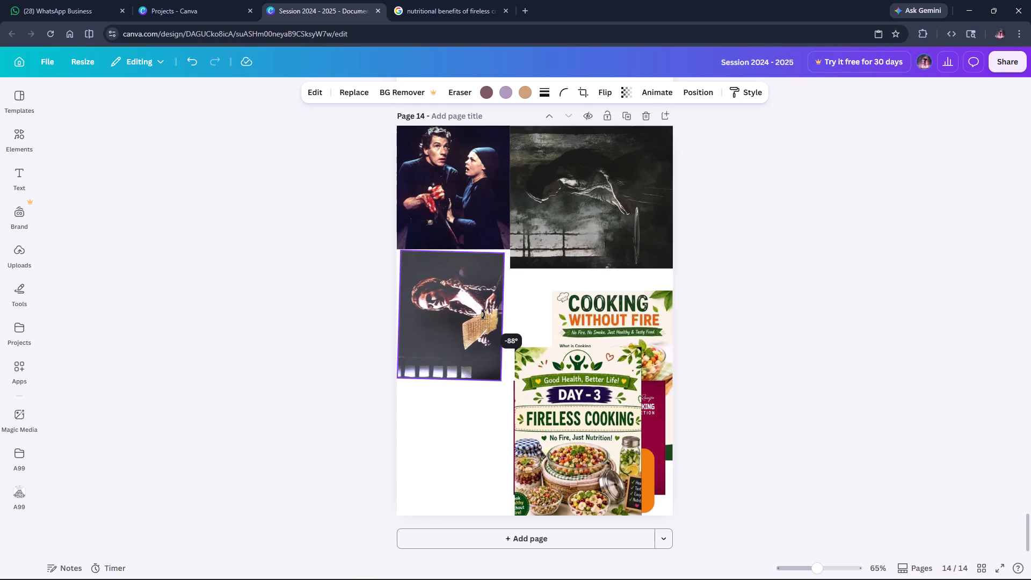
{"action": "left_click_drag", "start_coordinate": [483, 315], "coordinate": [483, 314]}
{"action": "left_click", "coordinate": [440, 348]}
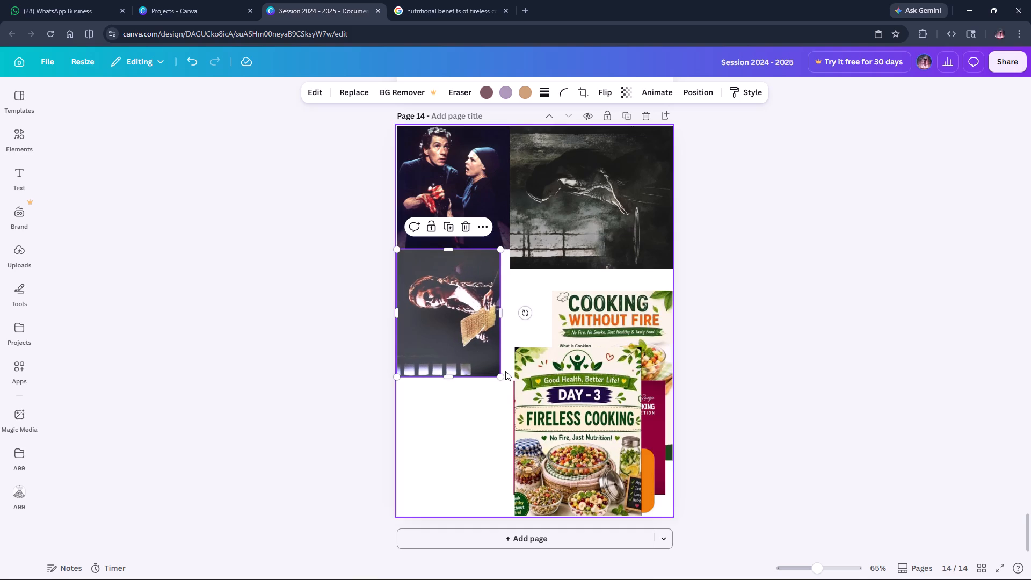
Enlarge the rotated letter-reading woman photo to match the width of the couple photo above it.
{"action": "left_click_drag", "start_coordinate": [499, 373], "coordinate": [503, 384]}
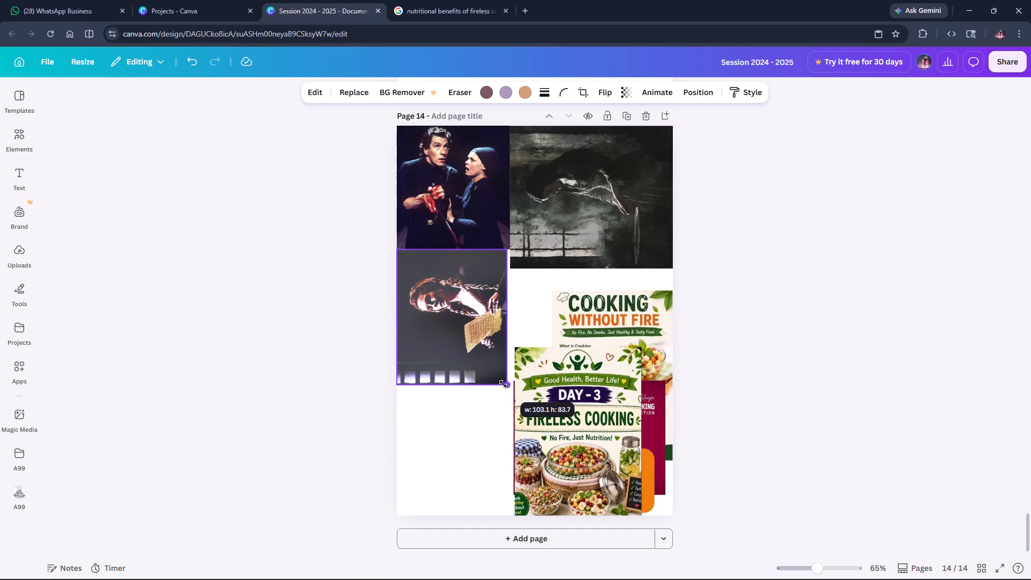
{"action": "left_click_drag", "start_coordinate": [503, 384], "coordinate": [503, 387]}
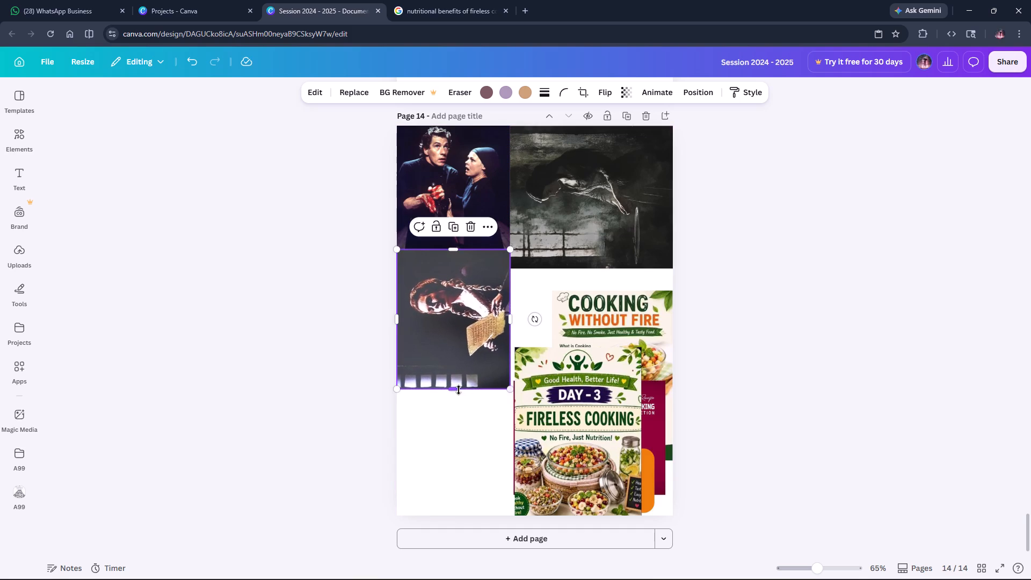
Rotate the "Cooking Without Fire" poster to -90° and place it directly below the hand-washing image at the page's right edge.
{"action": "left_click_drag", "start_coordinate": [613, 311], "coordinate": [476, 280]}
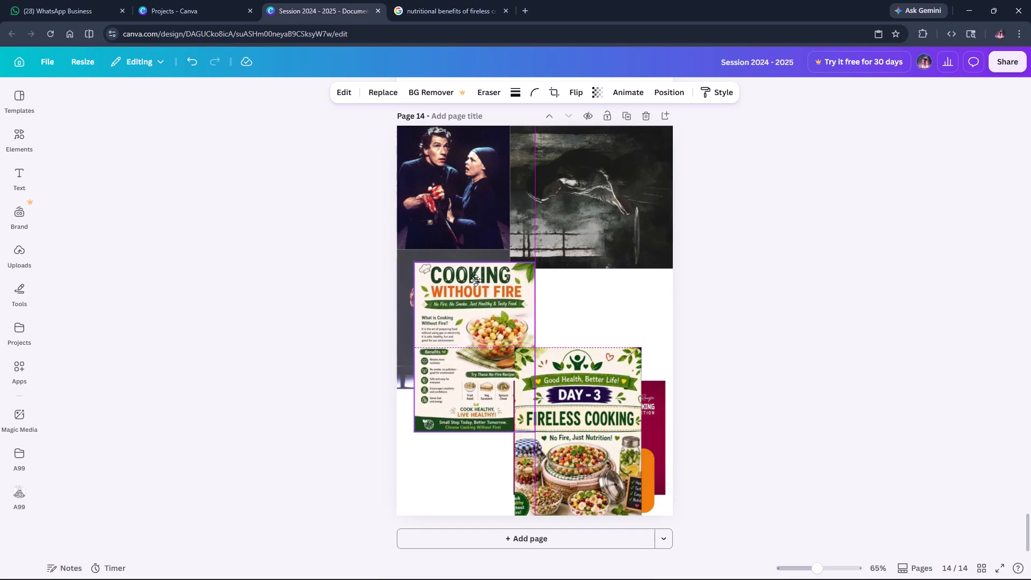
{"action": "left_click_drag", "start_coordinate": [476, 280], "coordinate": [467, 235]}
{"action": "left_click_drag", "start_coordinate": [463, 413], "coordinate": [560, 312]}
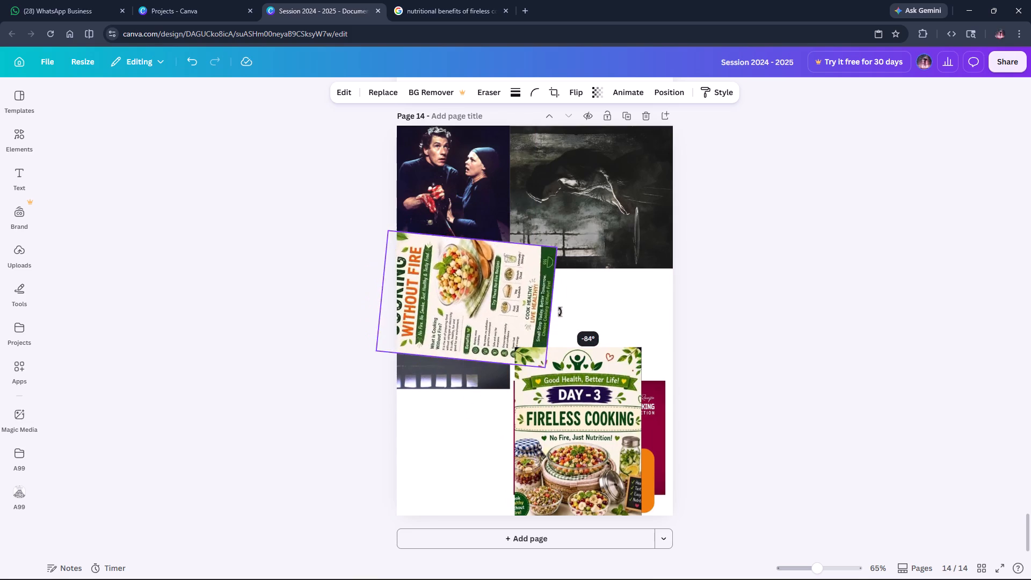
{"action": "left_click_drag", "start_coordinate": [560, 312], "coordinate": [557, 301]}
{"action": "left_click_drag", "start_coordinate": [503, 293], "coordinate": [623, 319]}
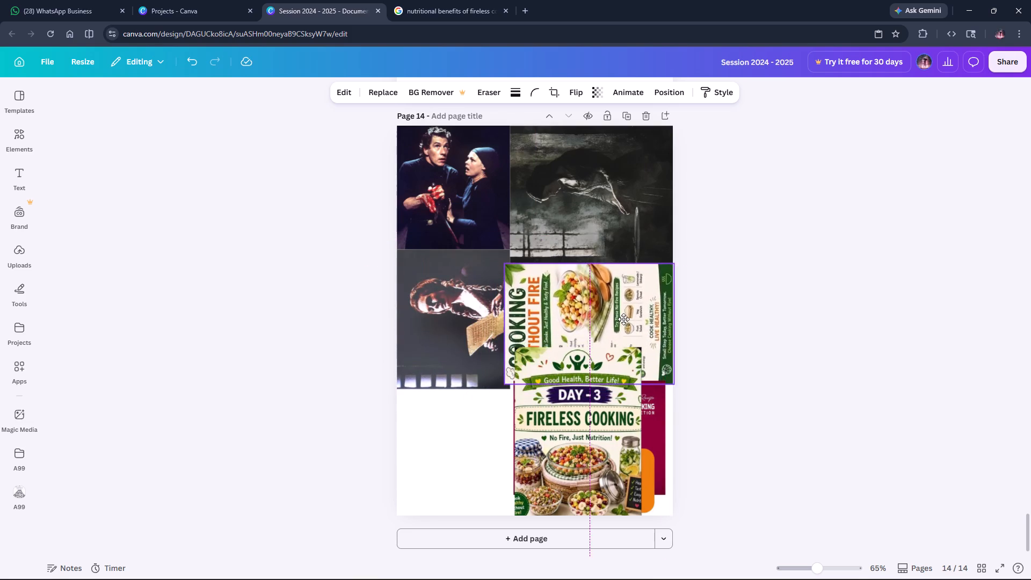
{"action": "left_click_drag", "start_coordinate": [623, 319], "coordinate": [622, 322]}
Shrink the letter-reading woman photo slightly so it ends at the edge of the "Cooking Without Fire" poster.
{"action": "left_click", "coordinate": [471, 331]}
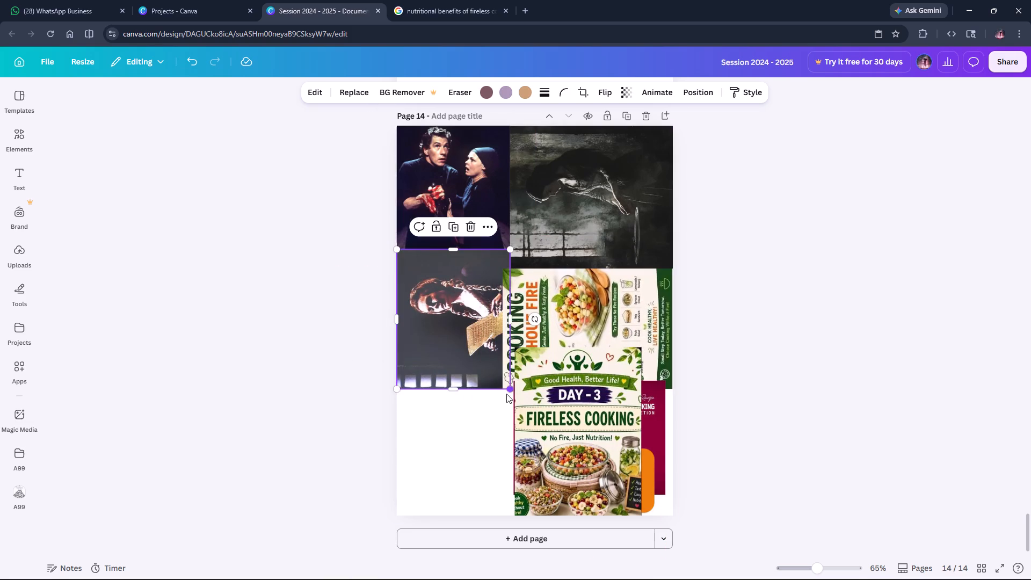
{"action": "left_click_drag", "start_coordinate": [513, 388], "coordinate": [504, 383]}
Move the "Day - 3 Fireless Cooking" poster toward the page's left edge and rotate it to -90°.
{"action": "left_click_drag", "start_coordinate": [560, 404], "coordinate": [451, 281]}
{"action": "left_click_drag", "start_coordinate": [467, 480], "coordinate": [560, 365]}
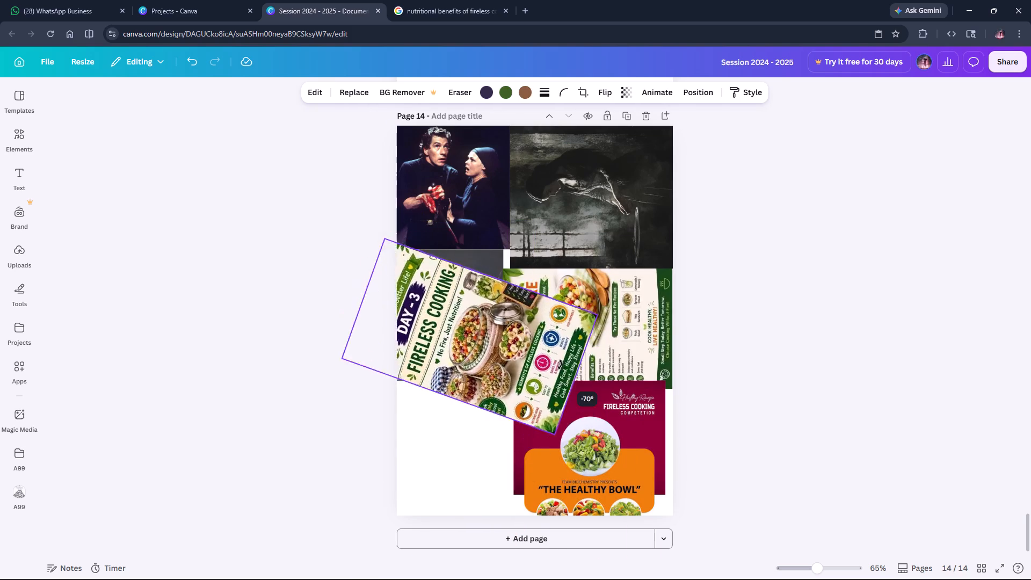
{"action": "left_click_drag", "start_coordinate": [560, 365], "coordinate": [554, 342]}
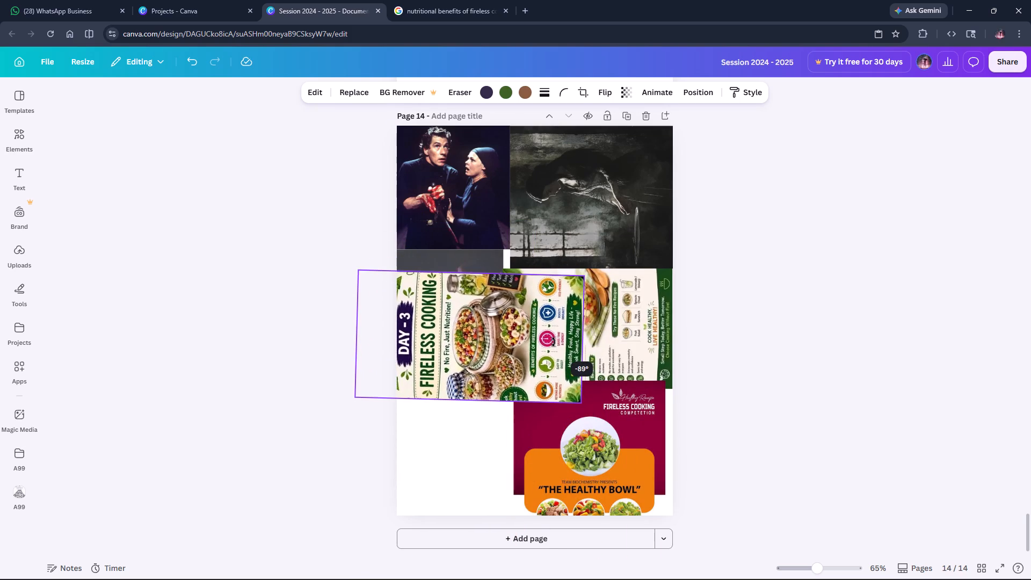
{"action": "left_click_drag", "start_coordinate": [554, 342], "coordinate": [554, 343]}
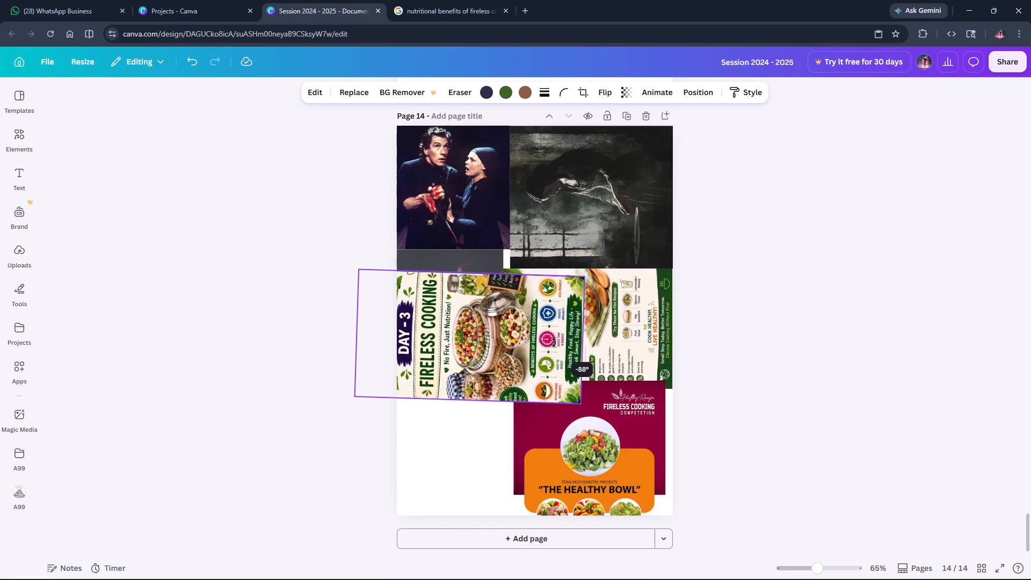
{"action": "left_click_drag", "start_coordinate": [554, 343], "coordinate": [555, 338]}
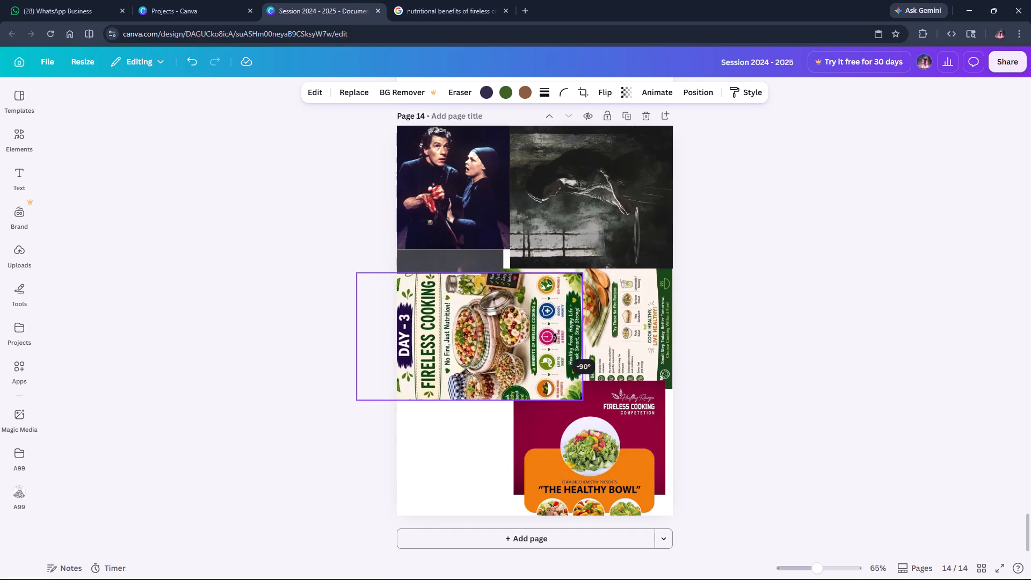
{"action": "left_click_drag", "start_coordinate": [555, 338], "coordinate": [554, 341]}
Crop the rotated "Fireless Cooking" poster to the width of the "Cooking Without Fire" poster and place it directly below, clearing "The Healthy Bowl" poster aside.
{"action": "left_click_drag", "start_coordinate": [501, 347], "coordinate": [577, 344]}
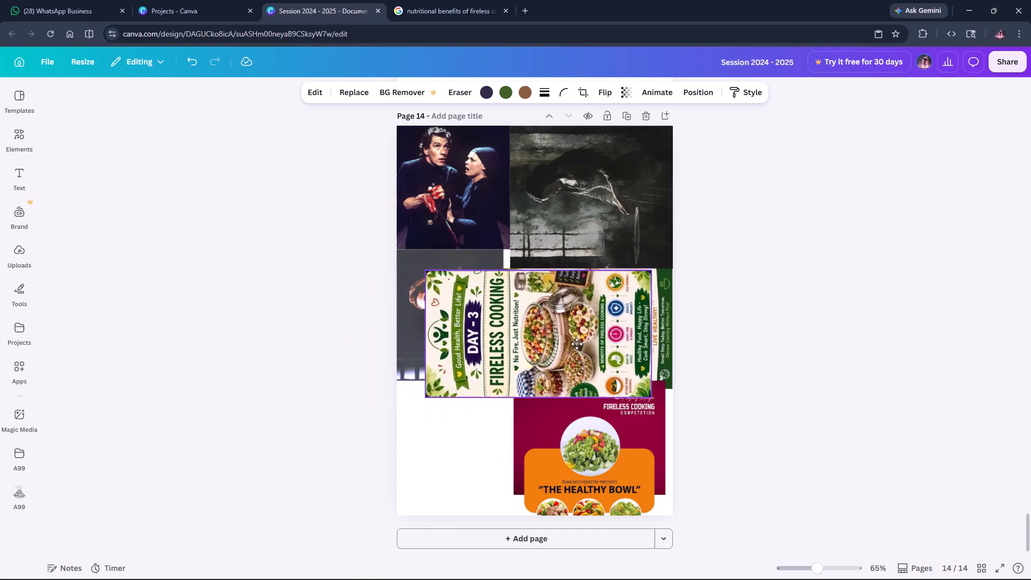
{"action": "left_click_drag", "start_coordinate": [577, 344], "coordinate": [588, 344]}
{"action": "left_click_drag", "start_coordinate": [447, 334], "coordinate": [504, 331]}
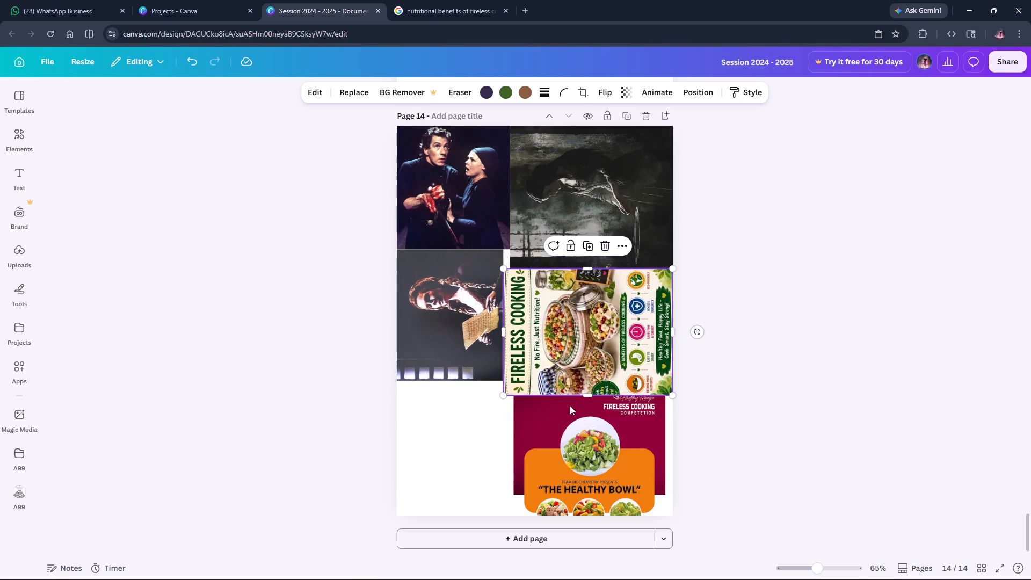
{"action": "left_click_drag", "start_coordinate": [564, 435], "coordinate": [398, 259]}
{"action": "left_click_drag", "start_coordinate": [608, 272], "coordinate": [612, 398]}
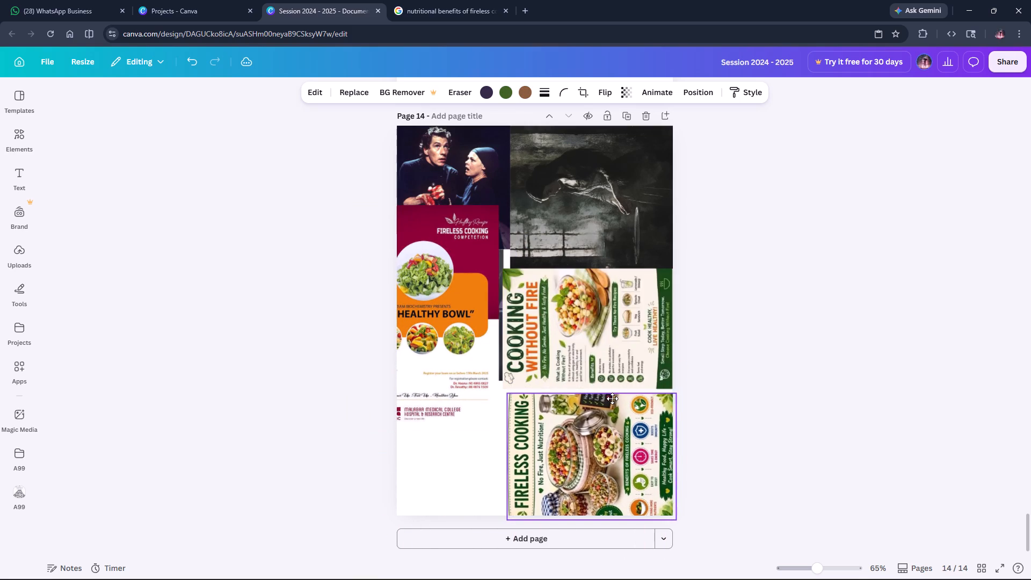
{"action": "left_click_drag", "start_coordinate": [612, 398], "coordinate": [610, 394]}
Trim the sides of "The Healthy Bowl" poster, shrink it, and fit it at the page's lower-left corner beneath the letter-reading woman photo.
{"action": "left_click_drag", "start_coordinate": [448, 352], "coordinate": [503, 370]}
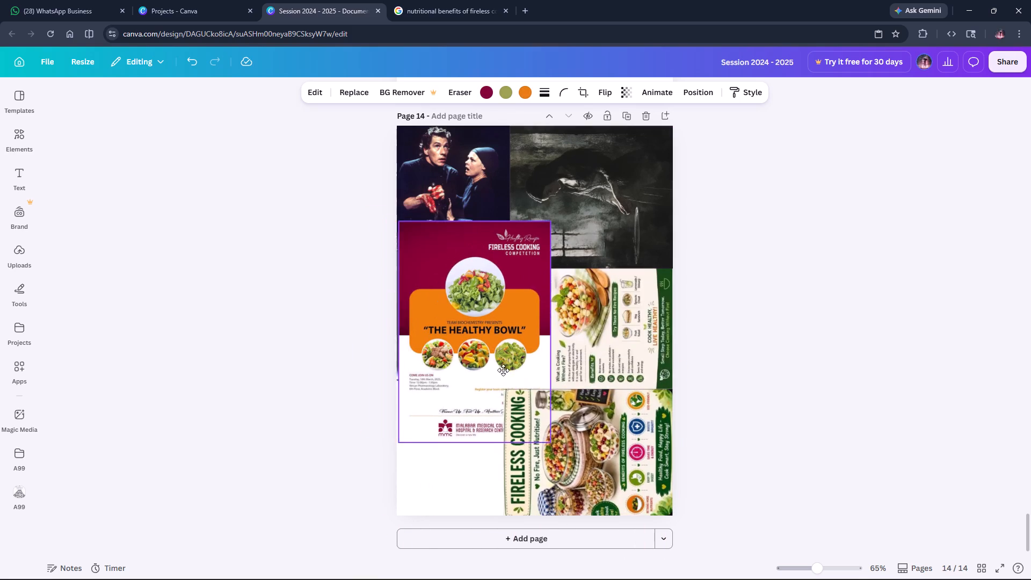
{"action": "left_click_drag", "start_coordinate": [503, 370], "coordinate": [500, 371]}
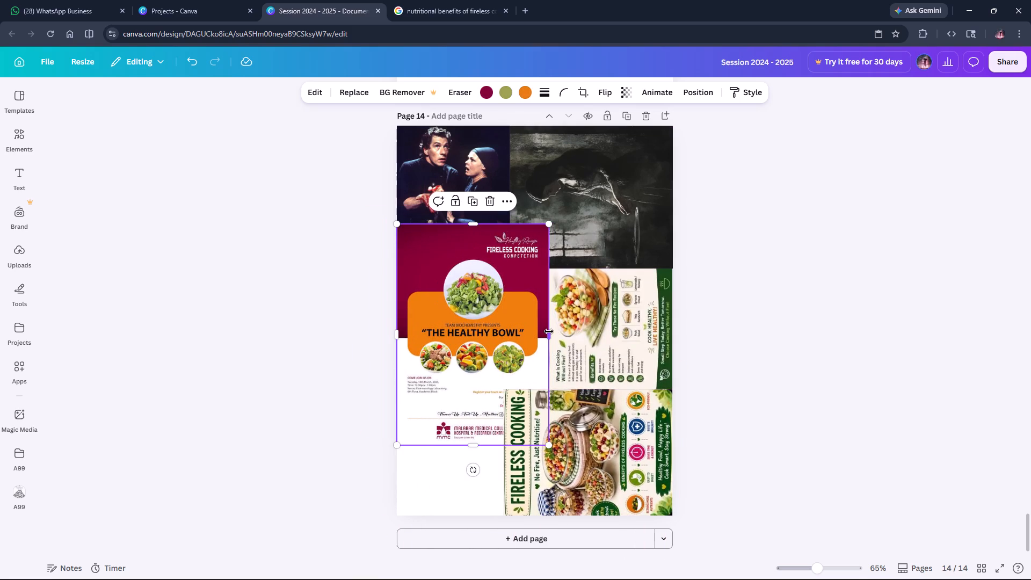
{"action": "left_click_drag", "start_coordinate": [549, 331], "coordinate": [542, 330]}
{"action": "left_click_drag", "start_coordinate": [495, 371], "coordinate": [504, 306]}
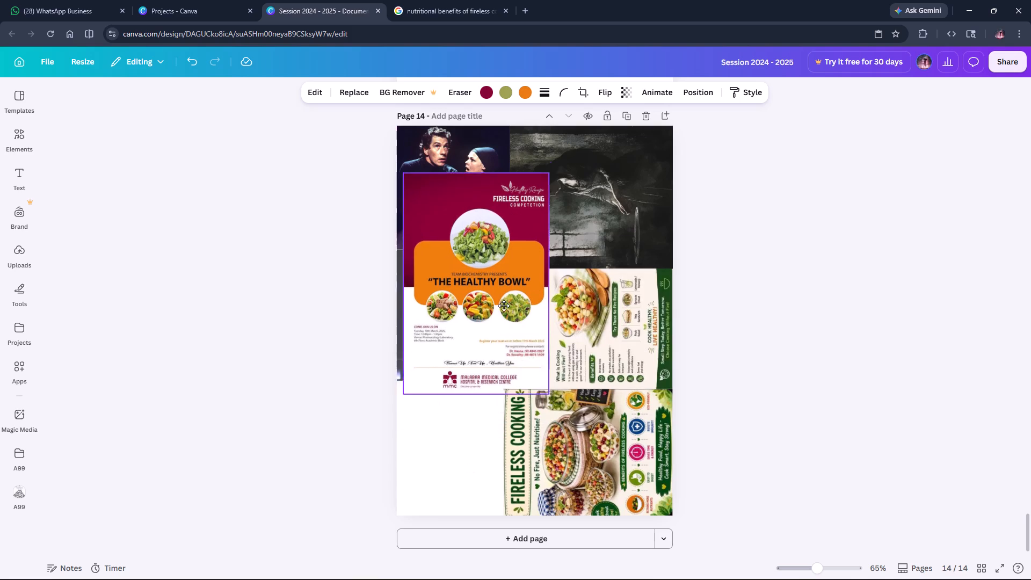
{"action": "left_click_drag", "start_coordinate": [504, 306], "coordinate": [502, 295]}
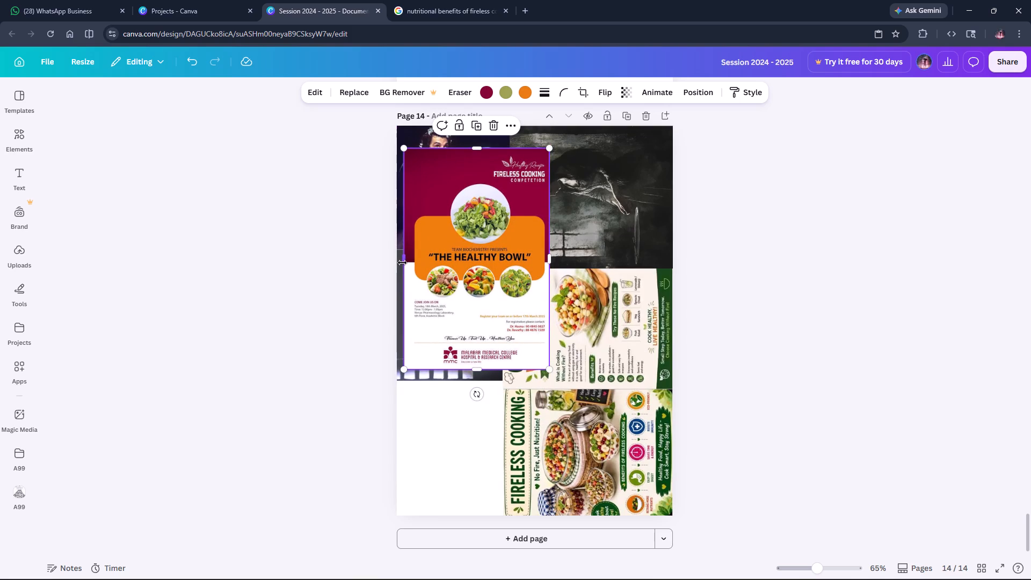
{"action": "left_click_drag", "start_coordinate": [402, 263], "coordinate": [409, 263]}
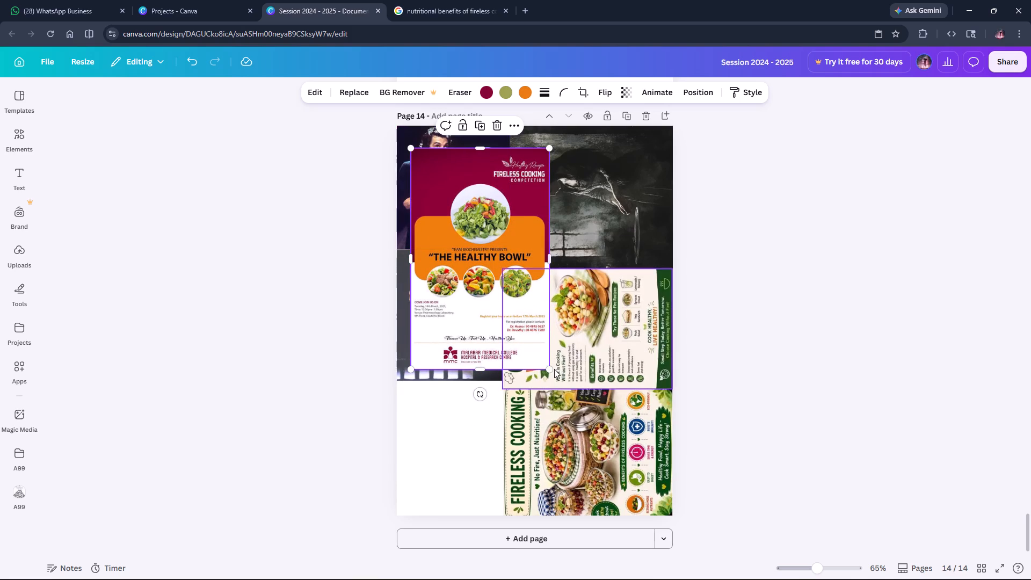
{"action": "left_click_drag", "start_coordinate": [553, 369], "coordinate": [512, 337]}
{"action": "left_click_drag", "start_coordinate": [475, 259], "coordinate": [476, 320]}
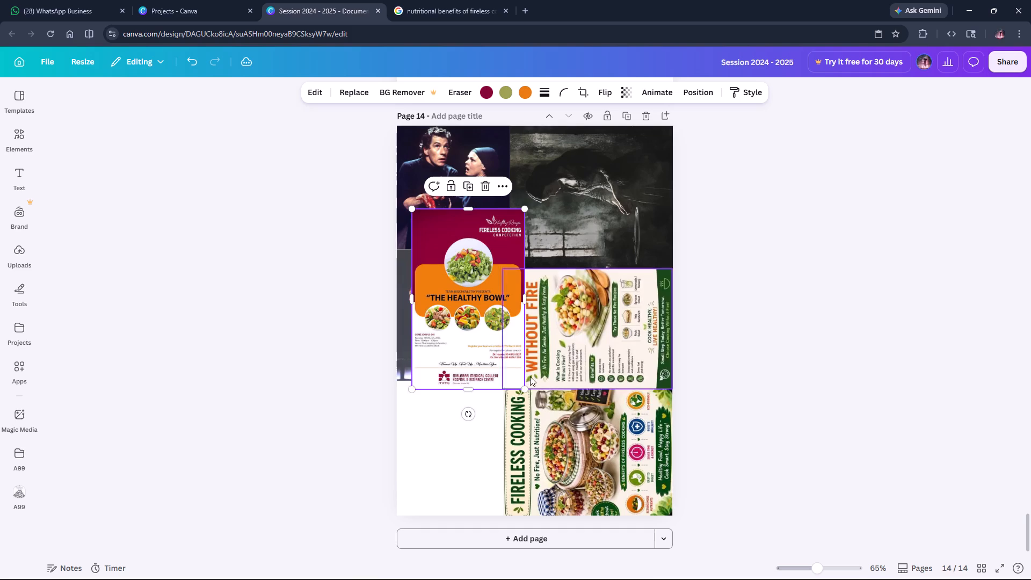
{"action": "left_click_drag", "start_coordinate": [526, 391], "coordinate": [483, 339]}
{"action": "left_click_drag", "start_coordinate": [467, 281], "coordinate": [471, 430]}
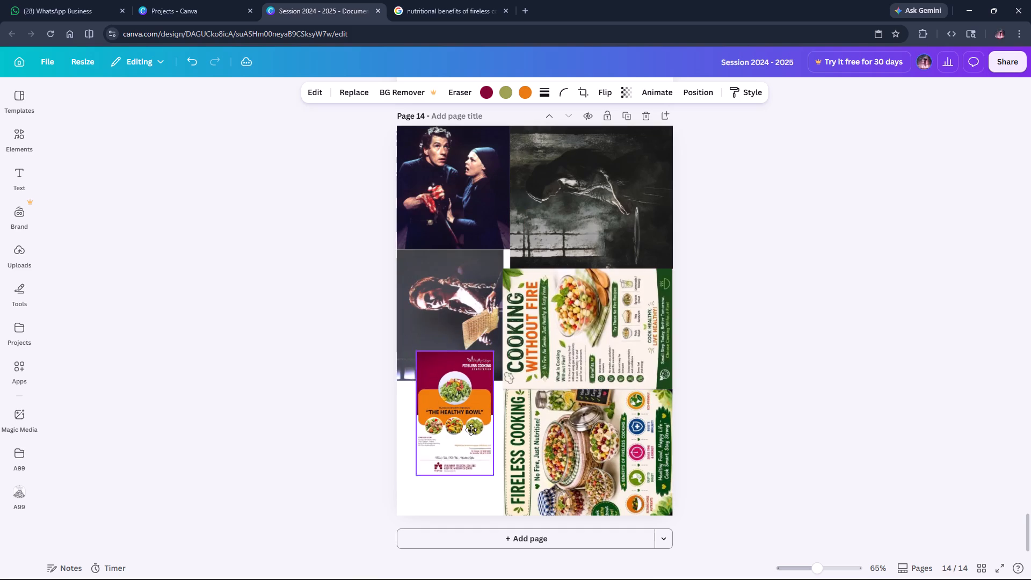
{"action": "left_click_drag", "start_coordinate": [471, 430], "coordinate": [454, 450]}
Crop the bottom of the letter-reading woman photo, then raise and enlarge "The Healthy Bowl" poster to fill down to the page bottom.
{"action": "left_click", "coordinate": [487, 370]}
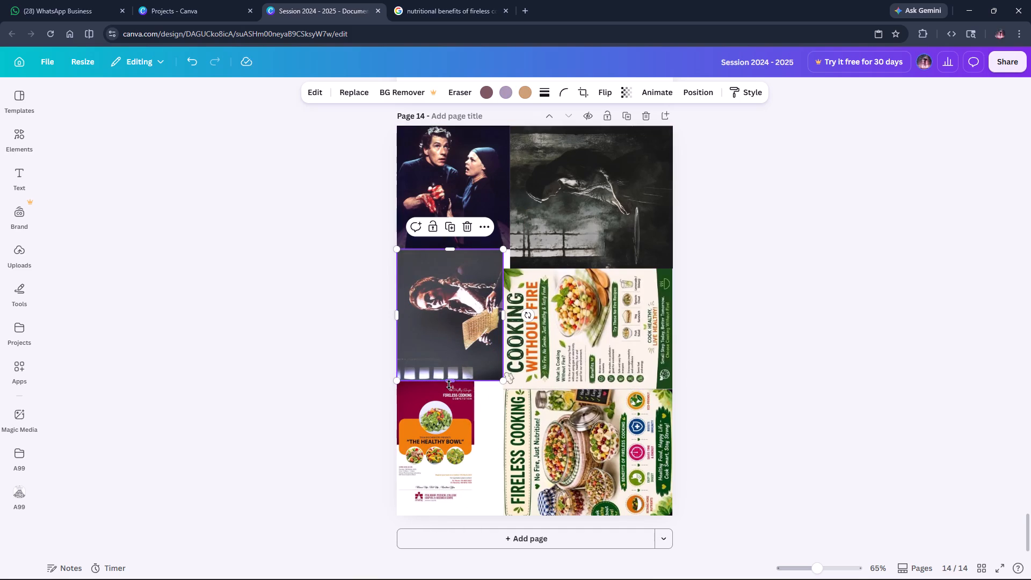
{"action": "left_click_drag", "start_coordinate": [449, 385], "coordinate": [447, 376]}
{"action": "left_click_drag", "start_coordinate": [435, 424], "coordinate": [436, 412]}
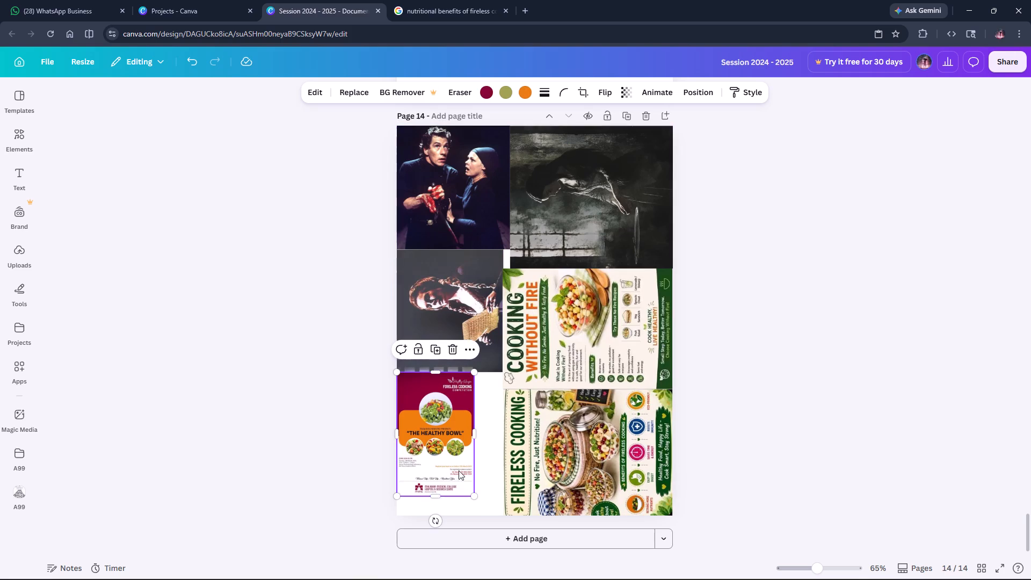
{"action": "left_click_drag", "start_coordinate": [476, 494], "coordinate": [485, 518]}
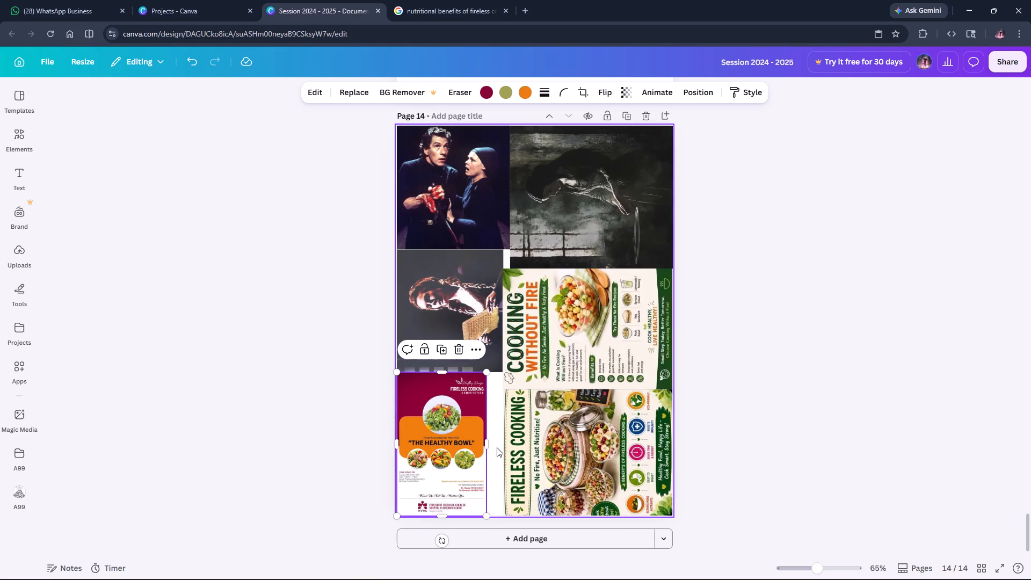
{"action": "left_click_drag", "start_coordinate": [484, 441], "coordinate": [489, 441]}
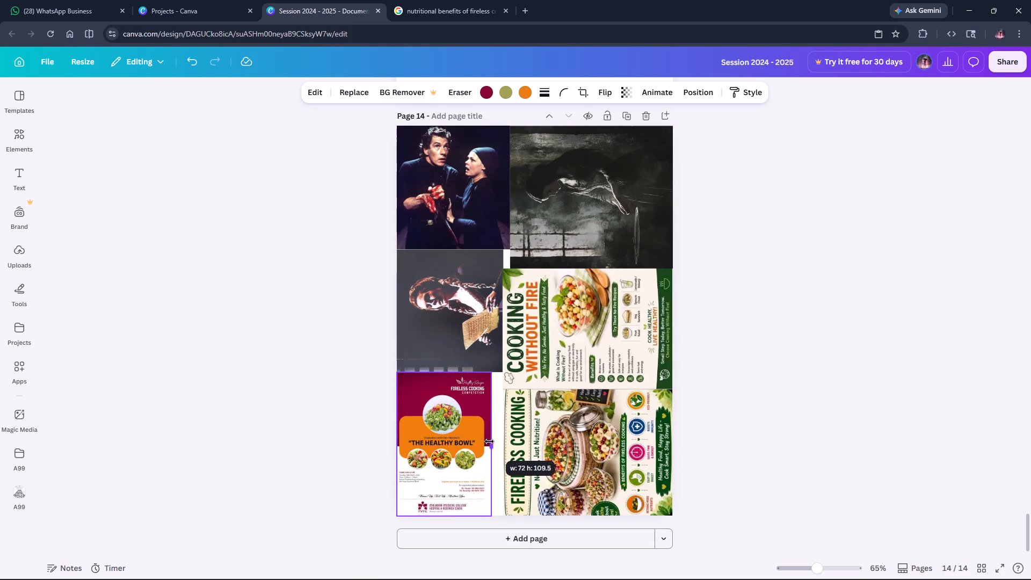
{"action": "left_click_drag", "start_coordinate": [489, 441], "coordinate": [491, 442]}
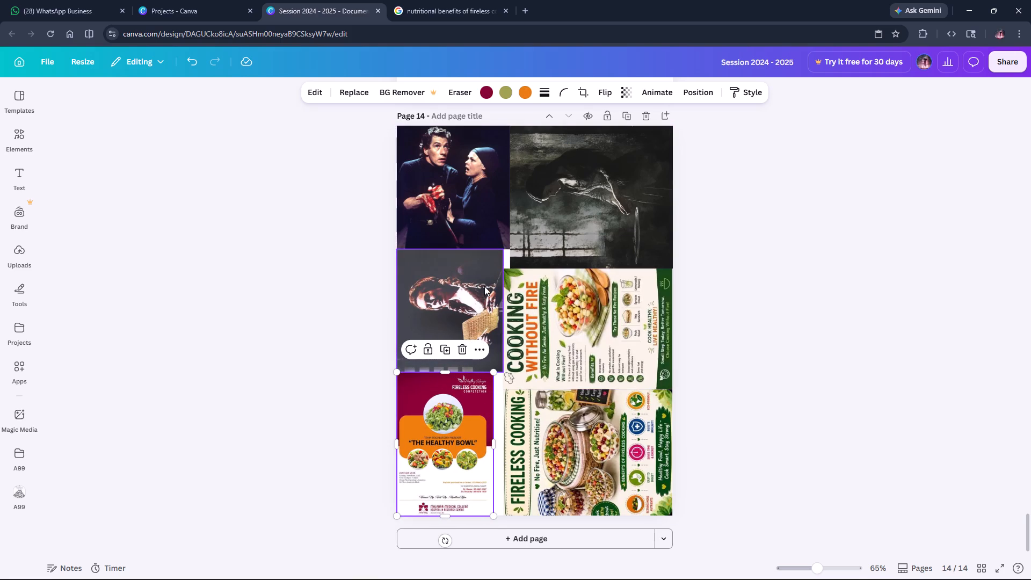
Shrink the couple photo to the letter-reading woman photo's width and extend the hand-washing image to meet its edge.
{"action": "left_click", "coordinate": [473, 207]}
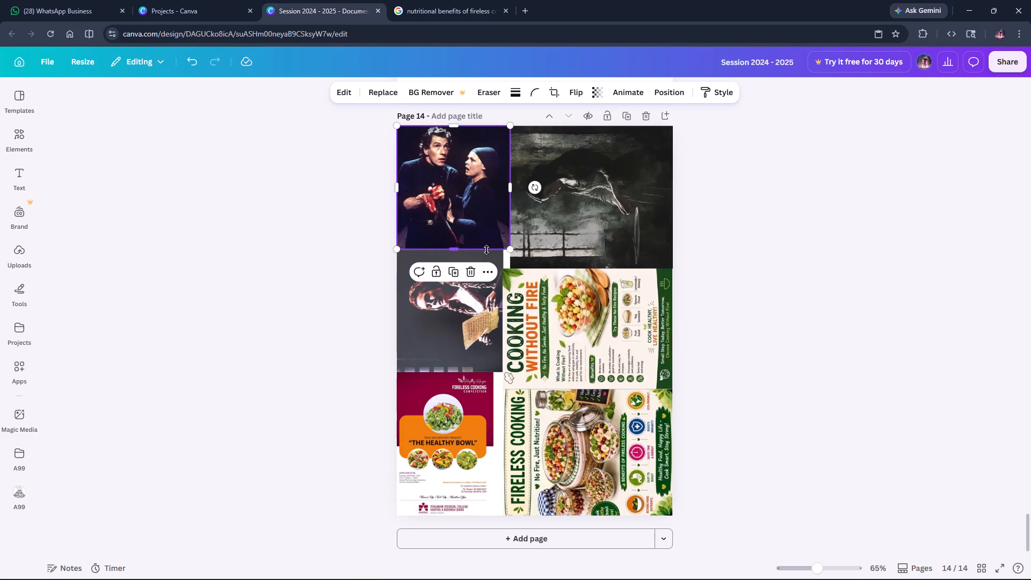
{"action": "left_click", "coordinate": [504, 253]}
{"action": "left_click_drag", "start_coordinate": [512, 252], "coordinate": [503, 247]}
{"action": "left_click", "coordinate": [529, 229]}
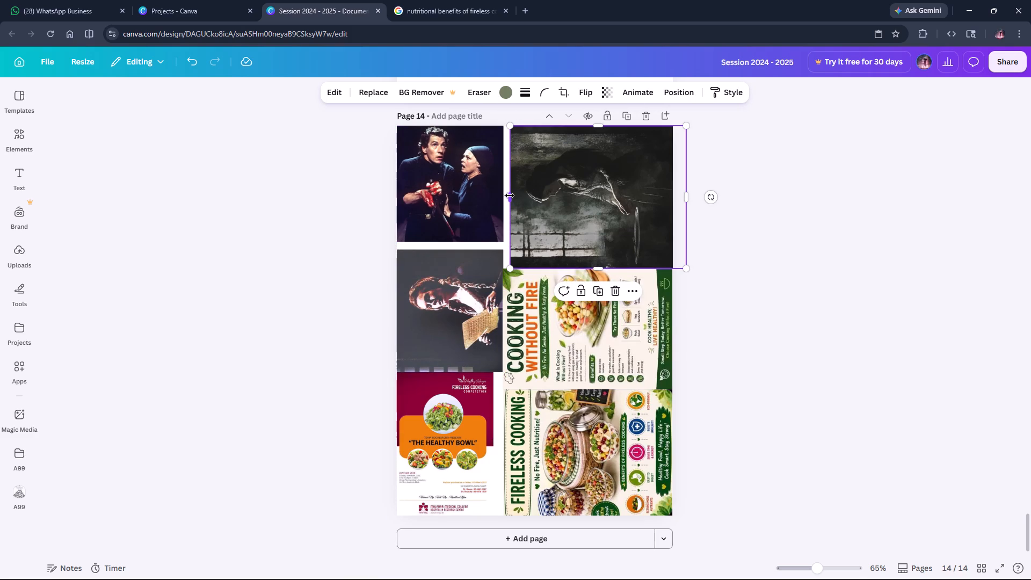
{"action": "left_click_drag", "start_coordinate": [510, 195], "coordinate": [502, 194]}
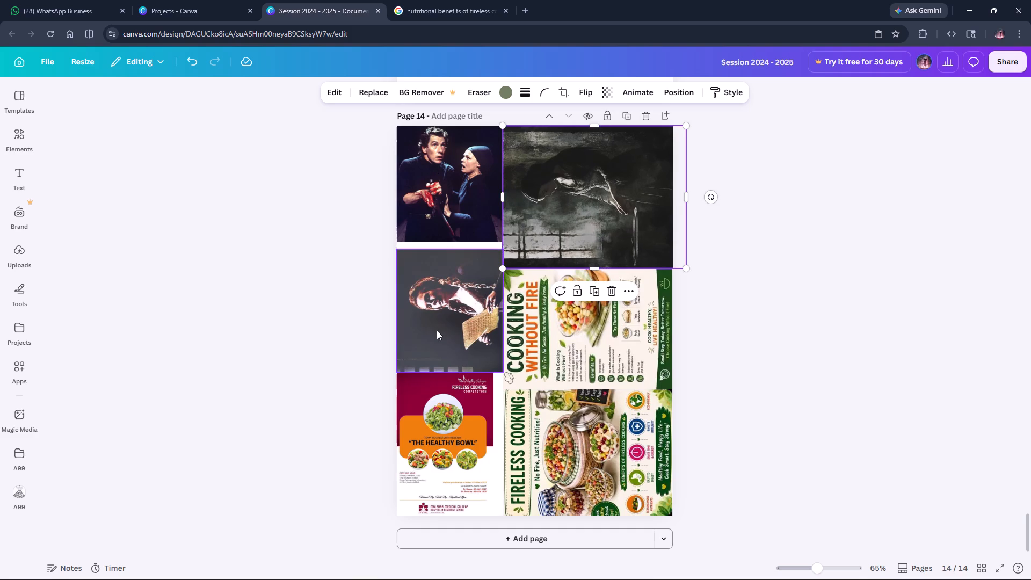
Close the gap below the couple photo by raising the letter-reading woman photo and "The Healthy Bowl" poster, enlarging the poster to the page bottom.
{"action": "left_click_drag", "start_coordinate": [437, 330], "coordinate": [438, 323]}
{"action": "left_click_drag", "start_coordinate": [434, 418], "coordinate": [435, 412]}
{"action": "left_click_drag", "start_coordinate": [489, 505], "coordinate": [495, 515]}
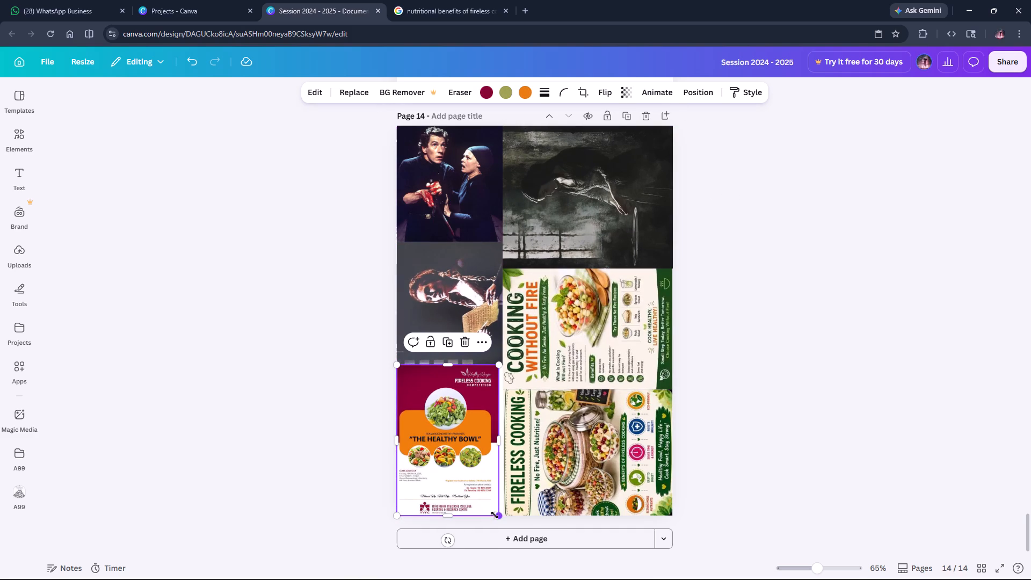
{"action": "left_click", "coordinate": [853, 345]}
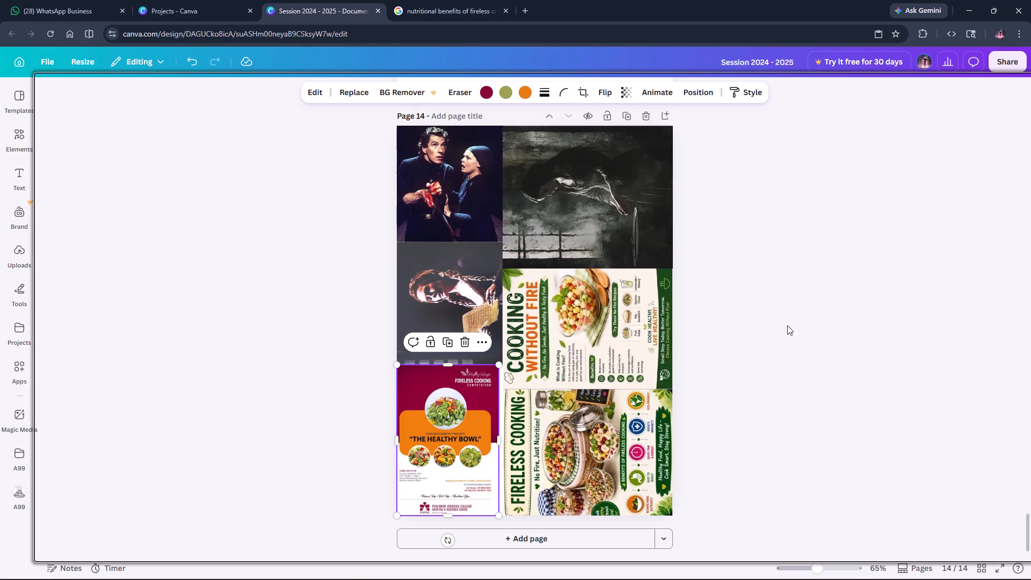
Add a blank page 15 after page 14.
{"action": "scroll", "coordinate": [599, 351], "scroll_direction": "down", "scroll_amount": 6}
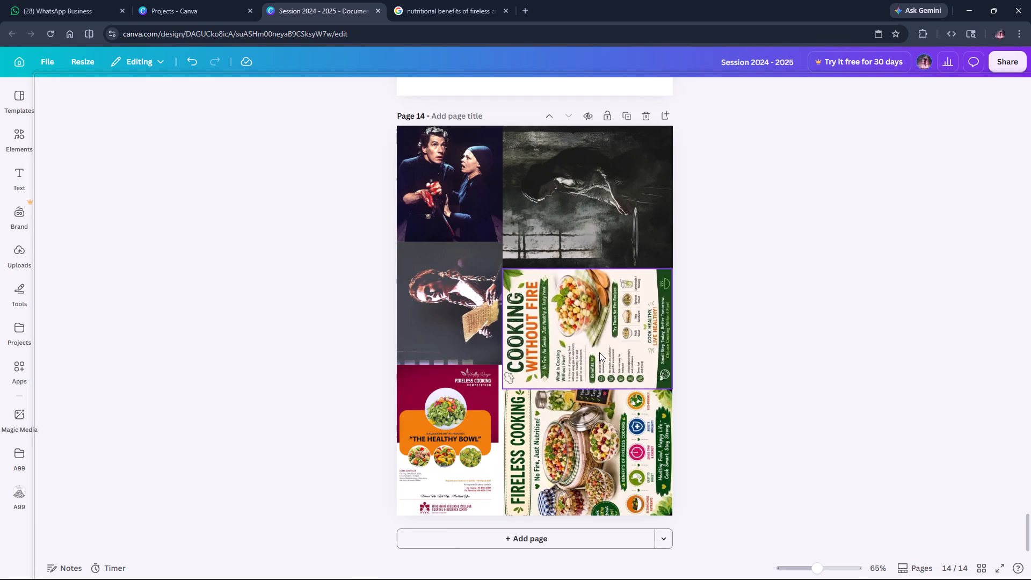
{"action": "left_click", "coordinate": [523, 541]}
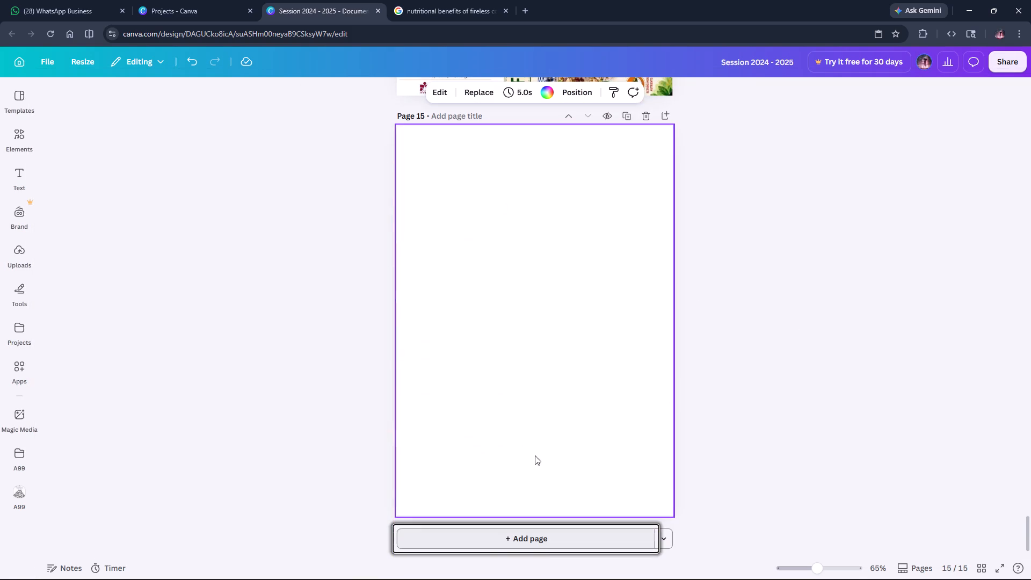
Copy the "Maria's Day School" cover page on page 6.
{"action": "left_click", "coordinate": [544, 376]}
{"action": "scroll", "coordinate": [524, 364], "scroll_direction": "up", "scroll_amount": 10}
{"action": "scroll", "coordinate": [526, 404], "scroll_direction": "down", "scroll_amount": 1}
{"action": "scroll", "coordinate": [526, 404], "scroll_direction": "up", "scroll_amount": 8}
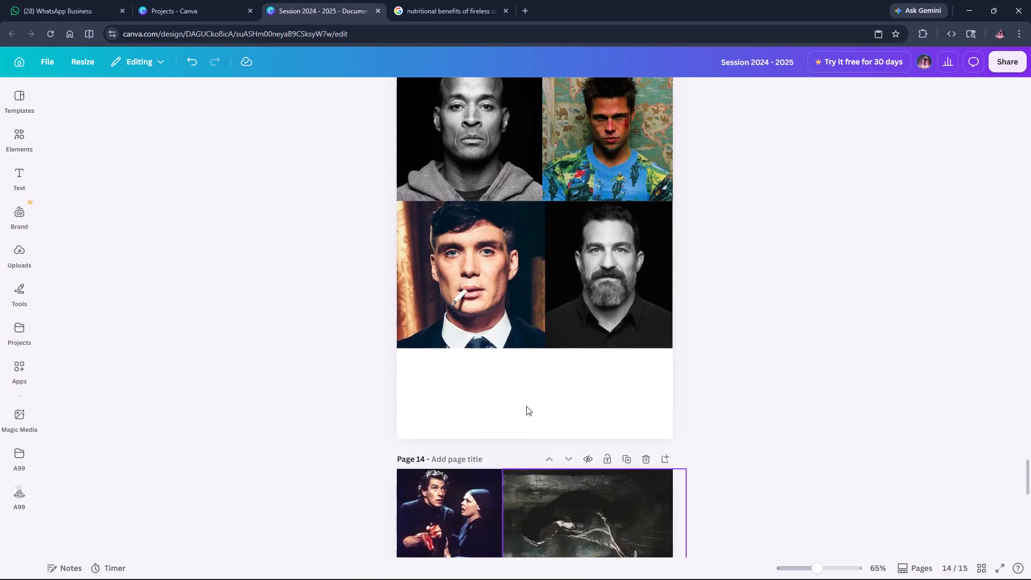
{"action": "scroll", "coordinate": [526, 406], "scroll_direction": "up", "scroll_amount": 20}
{"action": "scroll", "coordinate": [526, 406], "scroll_direction": "up", "scroll_amount": 12}
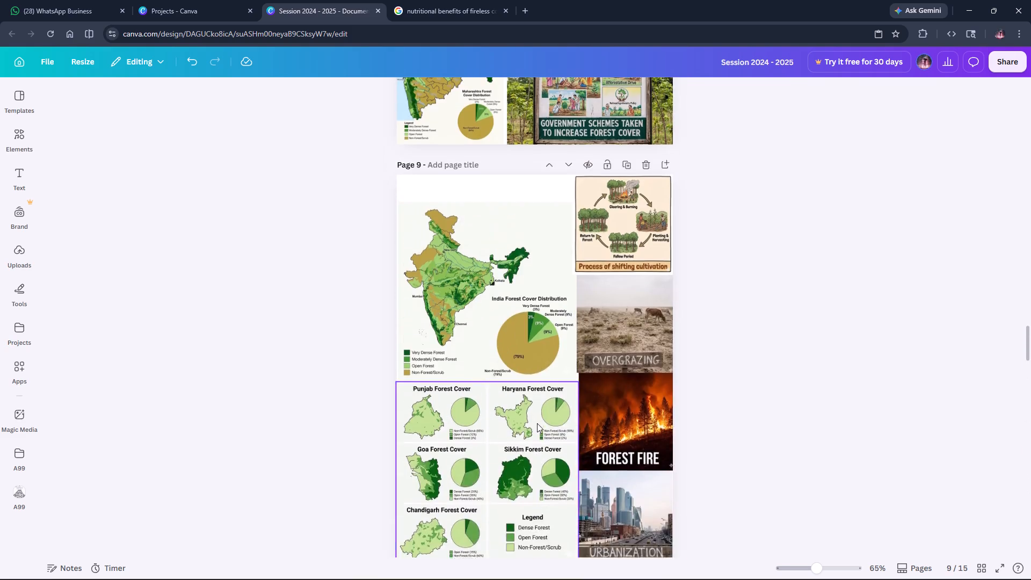
{"action": "scroll", "coordinate": [537, 423], "scroll_direction": "up", "scroll_amount": 14}
{"action": "scroll", "coordinate": [536, 423], "scroll_direction": "down", "scroll_amount": 1}
{"action": "scroll", "coordinate": [536, 423], "scroll_direction": "up", "scroll_amount": 11}
{"action": "scroll", "coordinate": [535, 423], "scroll_direction": "down", "scroll_amount": 4}
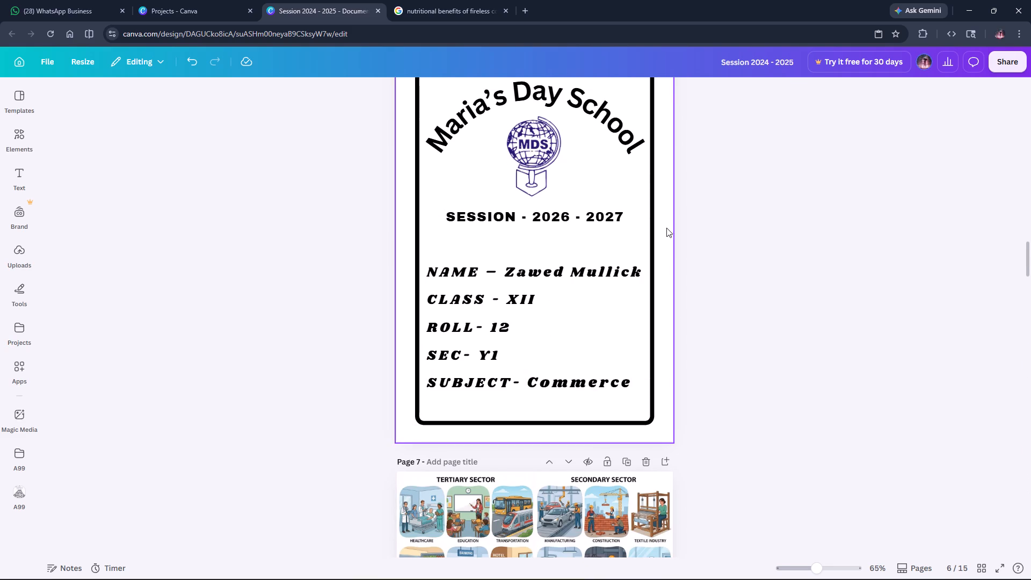
{"action": "scroll", "coordinate": [665, 228], "scroll_direction": "up", "scroll_amount": 1}
{"action": "left_click", "coordinate": [666, 228]}
{"action": "right_click", "coordinate": [666, 228]}
{"action": "left_click", "coordinate": [695, 238]}
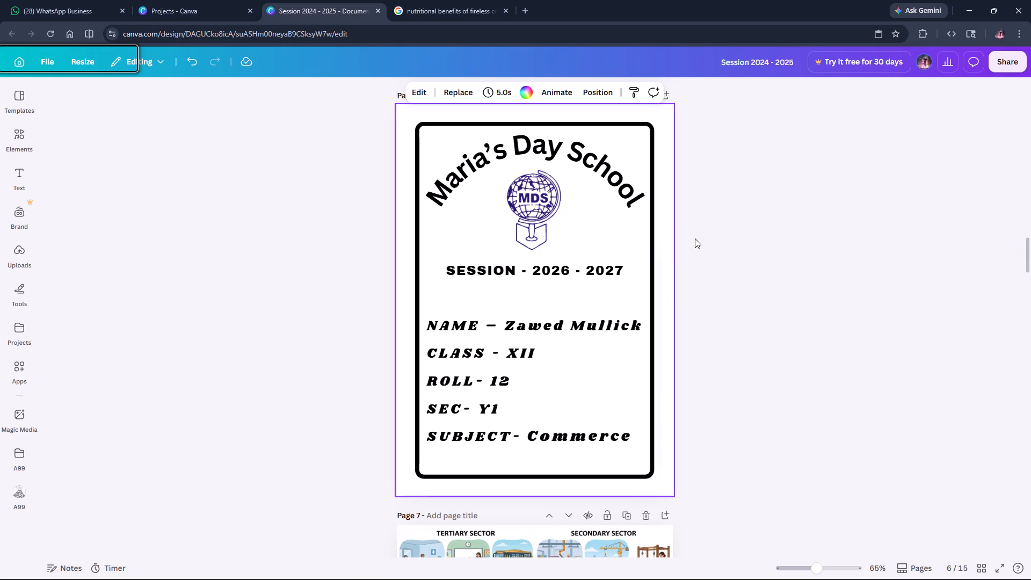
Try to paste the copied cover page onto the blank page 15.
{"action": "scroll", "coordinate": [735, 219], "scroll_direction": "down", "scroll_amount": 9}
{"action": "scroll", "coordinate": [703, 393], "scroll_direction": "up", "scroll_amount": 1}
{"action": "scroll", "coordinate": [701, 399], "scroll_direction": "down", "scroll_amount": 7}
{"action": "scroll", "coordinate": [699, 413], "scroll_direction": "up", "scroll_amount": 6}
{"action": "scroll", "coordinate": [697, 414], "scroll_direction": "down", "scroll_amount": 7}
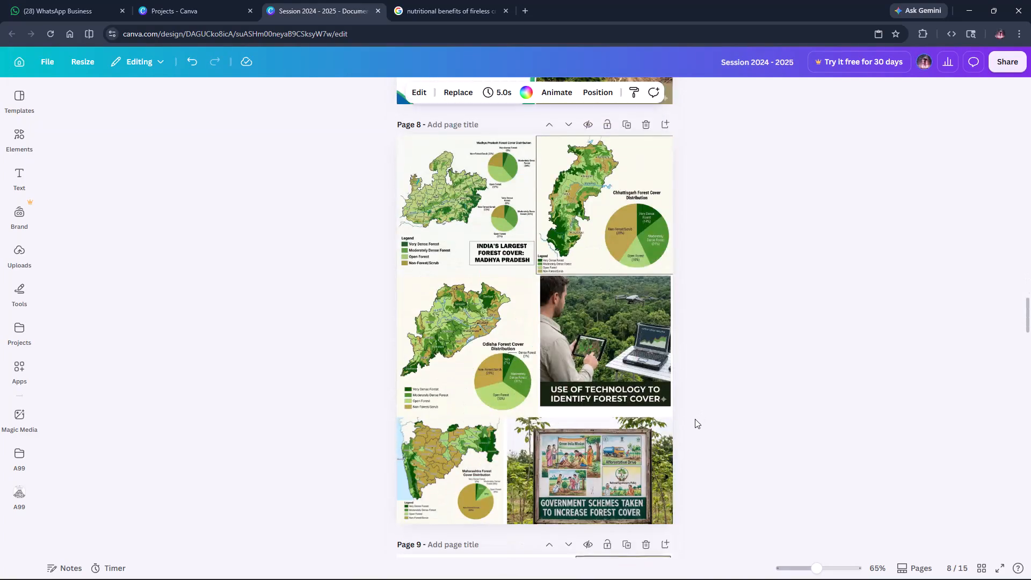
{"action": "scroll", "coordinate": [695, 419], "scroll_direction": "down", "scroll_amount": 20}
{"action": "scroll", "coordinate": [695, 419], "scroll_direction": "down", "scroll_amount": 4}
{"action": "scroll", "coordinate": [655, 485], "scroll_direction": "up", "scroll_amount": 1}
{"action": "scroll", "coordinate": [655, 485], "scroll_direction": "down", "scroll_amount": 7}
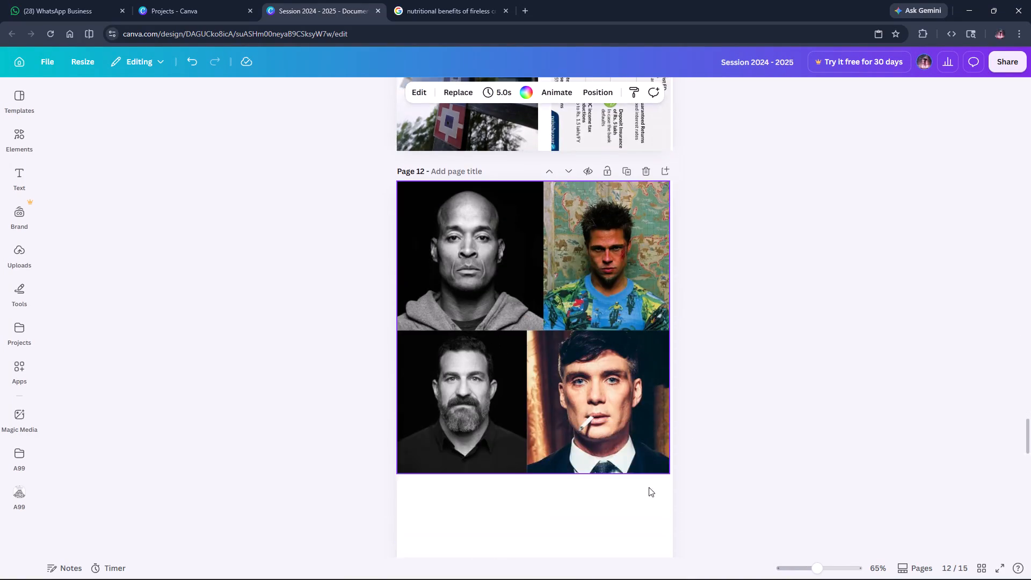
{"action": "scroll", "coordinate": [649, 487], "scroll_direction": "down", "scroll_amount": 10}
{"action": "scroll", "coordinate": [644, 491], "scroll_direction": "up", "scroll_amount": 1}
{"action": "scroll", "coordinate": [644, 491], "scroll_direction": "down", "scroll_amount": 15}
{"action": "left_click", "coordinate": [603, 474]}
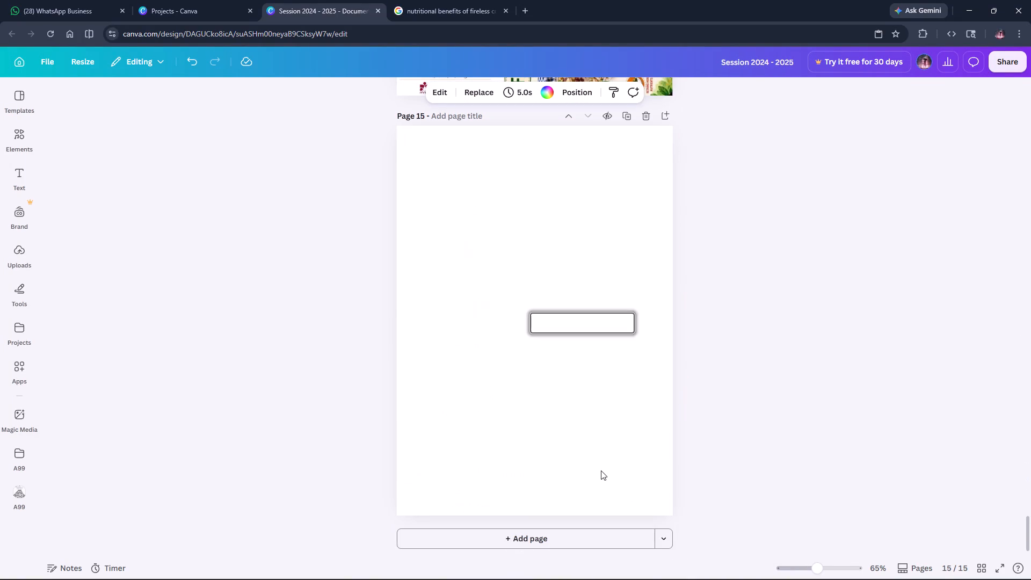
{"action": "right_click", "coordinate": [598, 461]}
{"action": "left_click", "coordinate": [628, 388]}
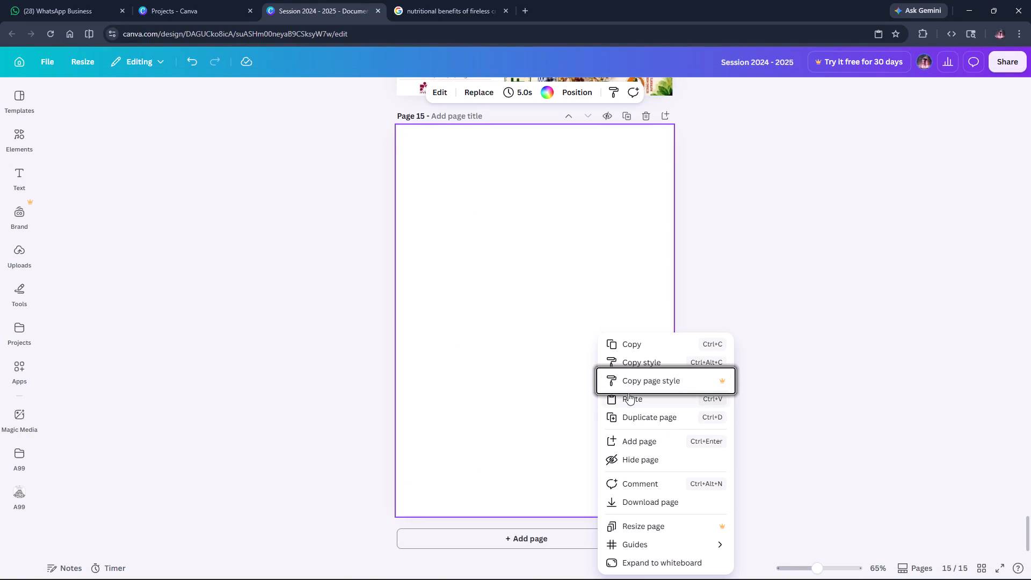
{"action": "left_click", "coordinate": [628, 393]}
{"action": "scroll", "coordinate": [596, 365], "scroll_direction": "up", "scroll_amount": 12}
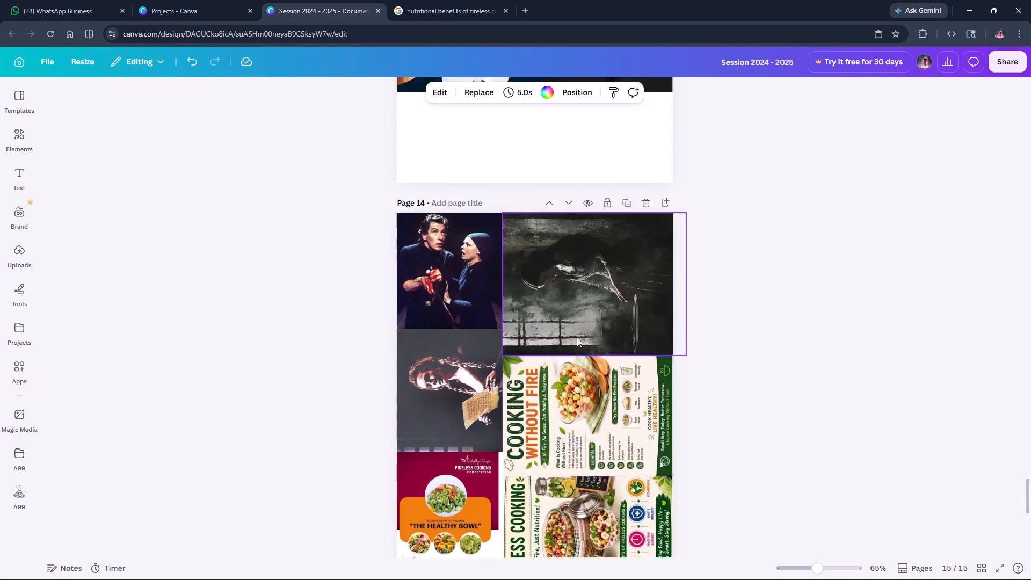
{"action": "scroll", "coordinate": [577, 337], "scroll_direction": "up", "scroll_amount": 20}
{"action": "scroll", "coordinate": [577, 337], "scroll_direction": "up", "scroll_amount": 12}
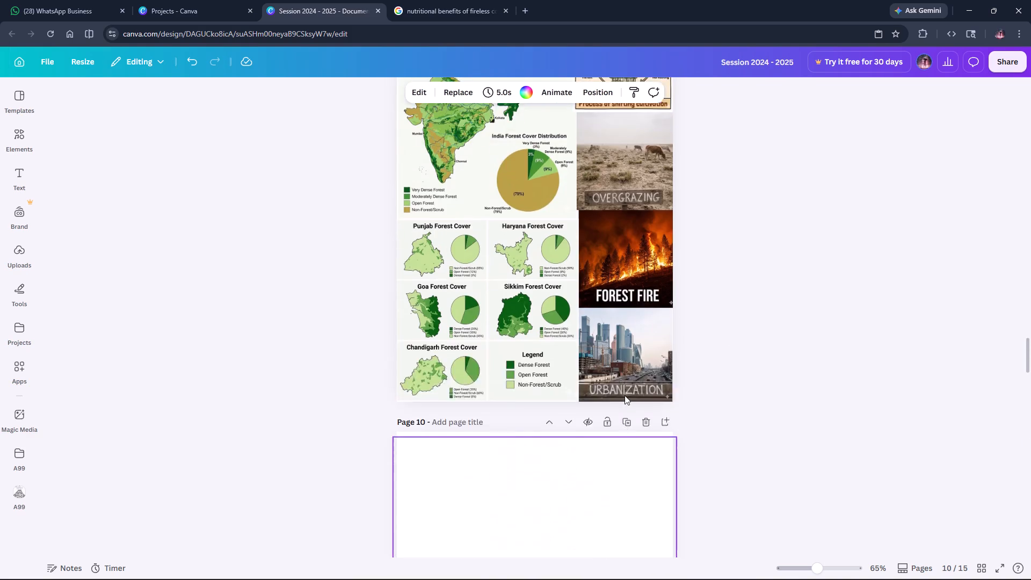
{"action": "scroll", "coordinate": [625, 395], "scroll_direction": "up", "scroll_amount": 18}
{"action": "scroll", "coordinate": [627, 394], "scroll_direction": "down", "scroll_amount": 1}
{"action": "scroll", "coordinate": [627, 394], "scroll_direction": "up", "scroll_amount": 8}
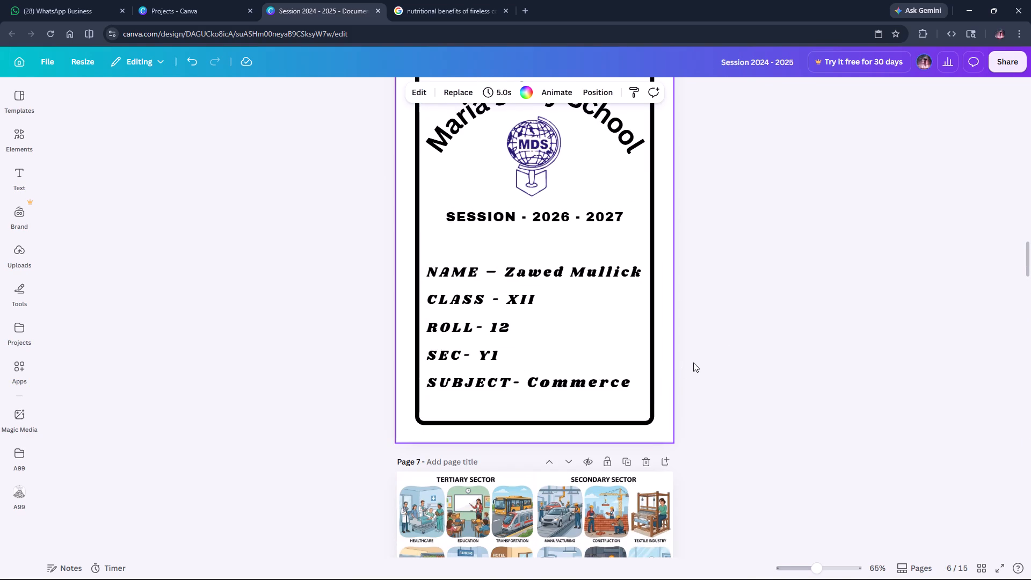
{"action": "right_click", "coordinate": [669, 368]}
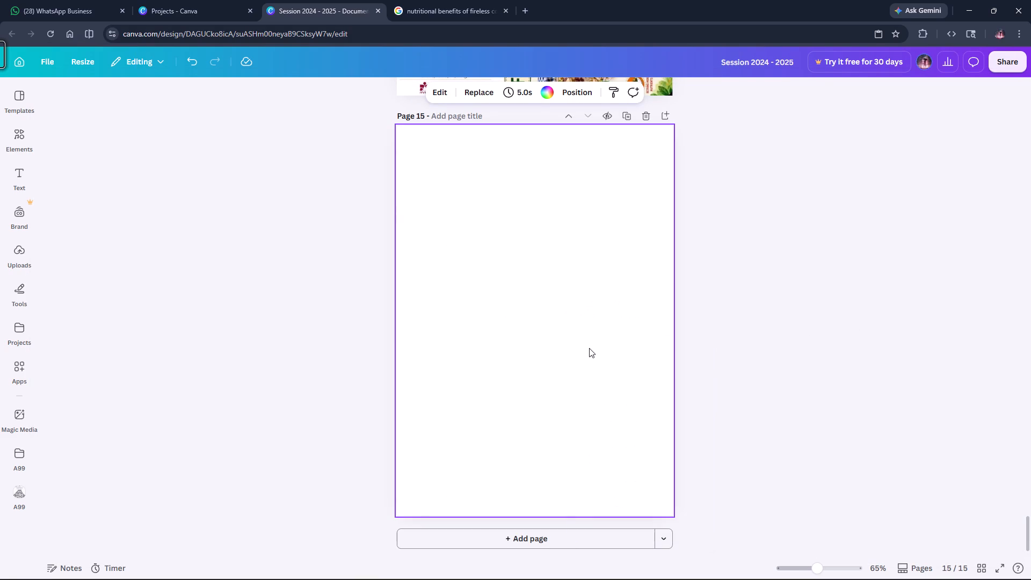
Copy all elements of the "Maria's Day School" cover on page 6 and paste them onto blank page 15.
{"action": "scroll", "coordinate": [589, 348], "scroll_direction": "up", "scroll_amount": 4}
{"action": "left_click_drag", "start_coordinate": [1030, 510], "coordinate": [1030, 477]}
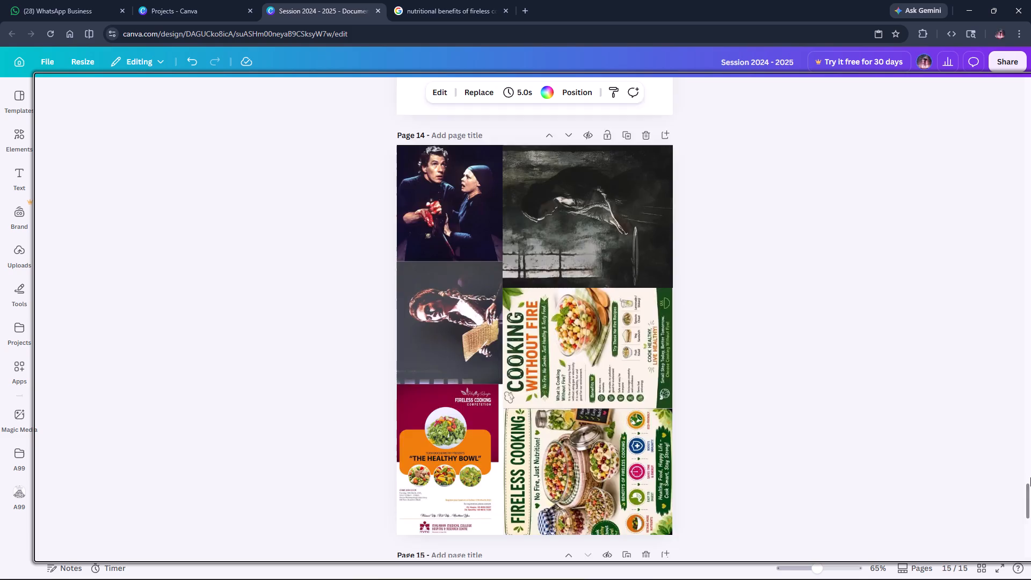
{"action": "left_click_drag", "start_coordinate": [1030, 477], "coordinate": [1029, 252]}
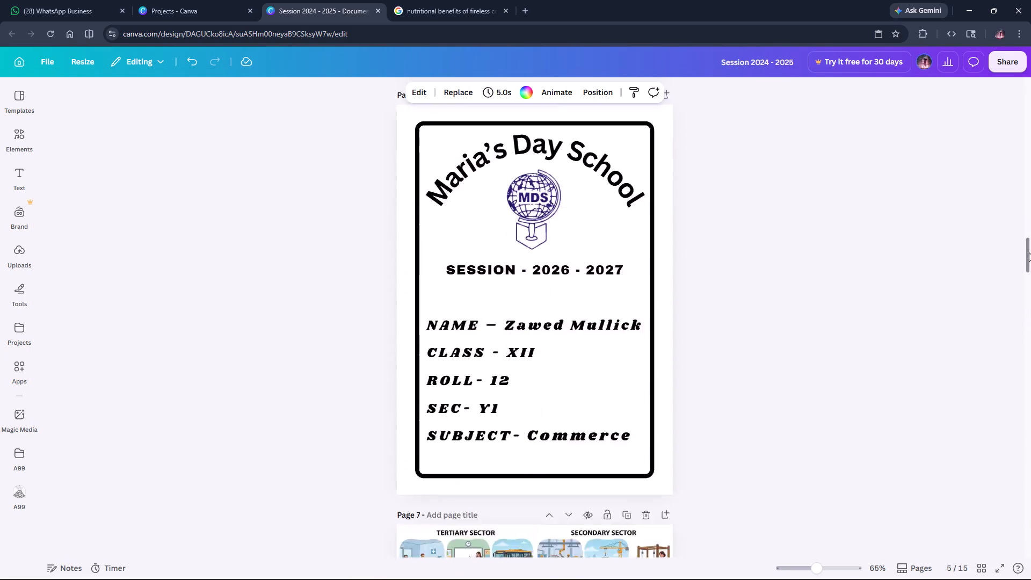
{"action": "left_click_drag", "start_coordinate": [1029, 252], "coordinate": [1015, 246]}
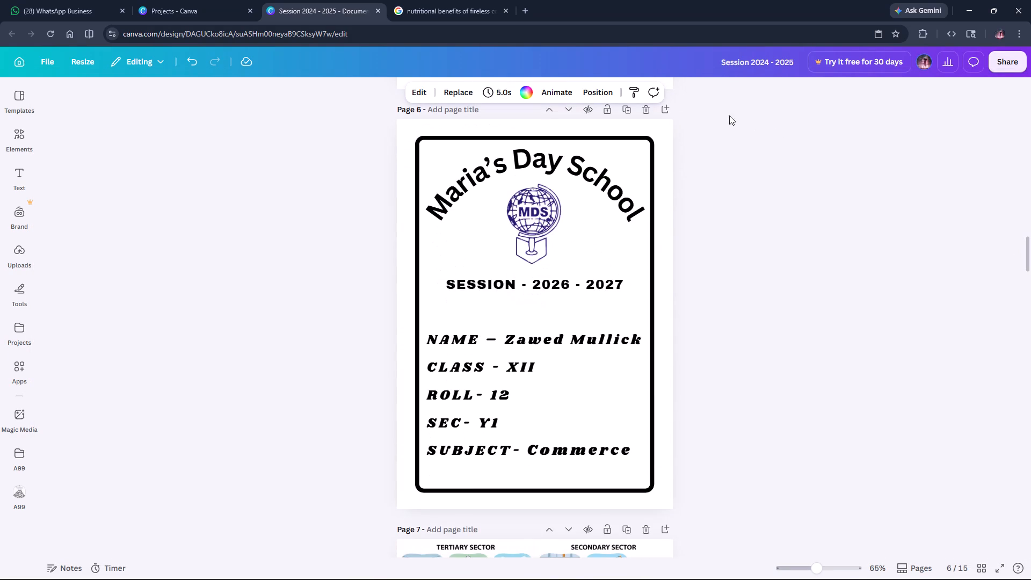
{"action": "left_click_drag", "start_coordinate": [674, 118], "coordinate": [345, 551]}
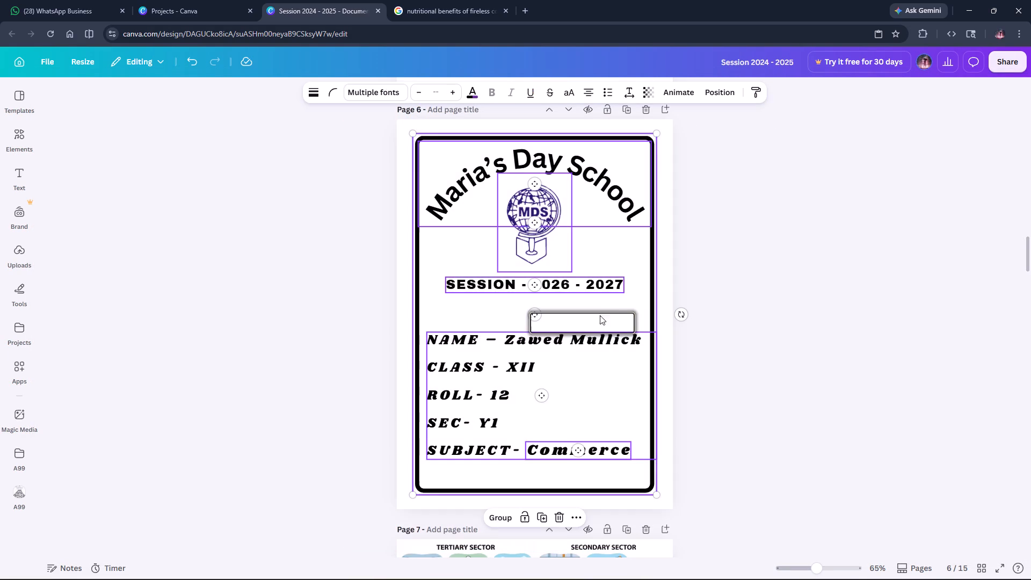
{"action": "key", "text": "ctrl+c"}
{"action": "left_click_drag", "start_coordinate": [1030, 248], "coordinate": [1025, 540]}
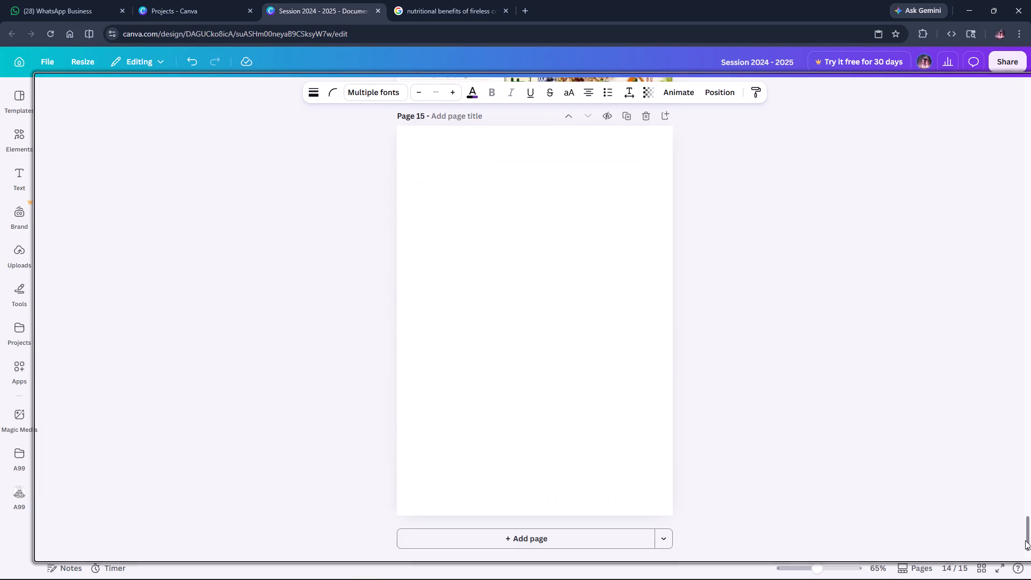
{"action": "left_click_drag", "start_coordinate": [1025, 540], "coordinate": [1021, 533]}
{"action": "left_click", "coordinate": [521, 370]}
{"action": "key", "text": "ctrl+v"}
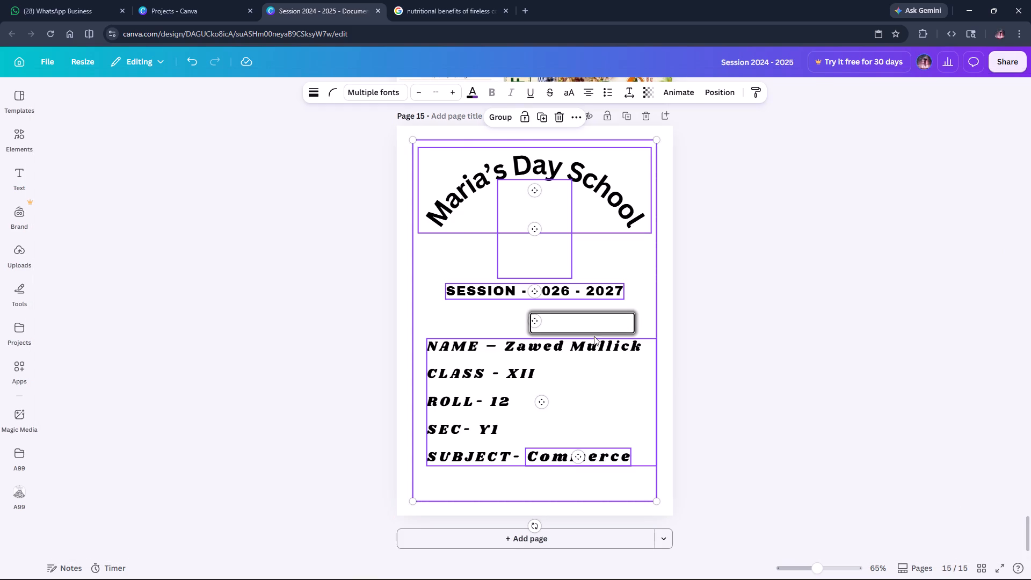
{"action": "left_click", "coordinate": [666, 269]}
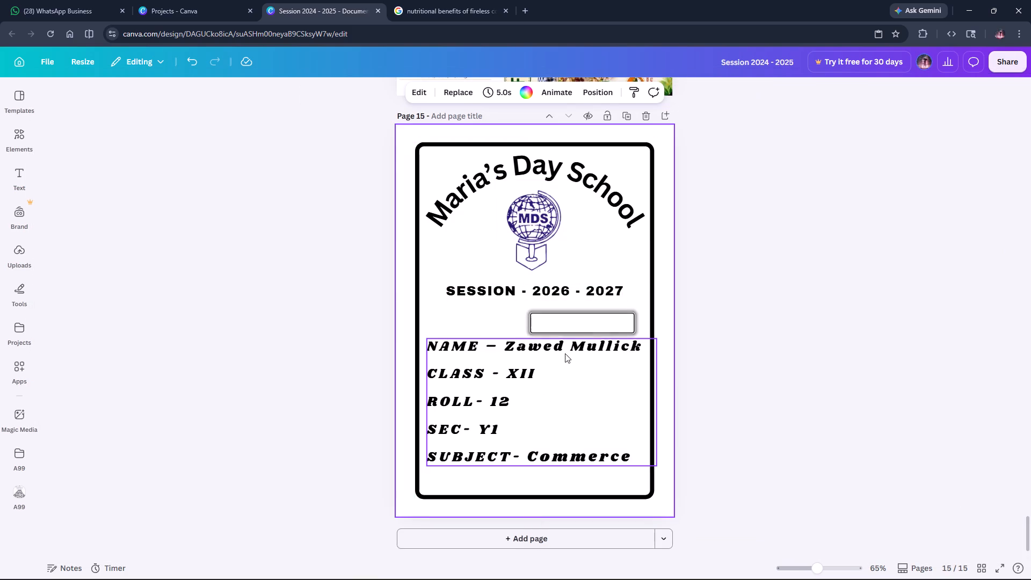
Change the subject on the page 15 cover to "English".
{"action": "double_click", "coordinate": [551, 455]}
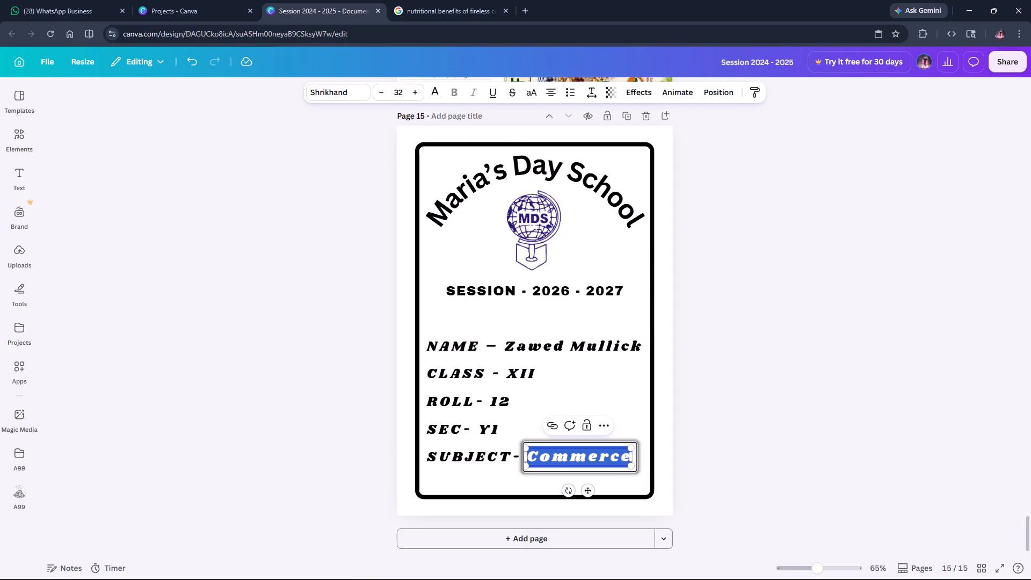
{"action": "type", "text": "English"}
{"action": "key", "text": "space"}
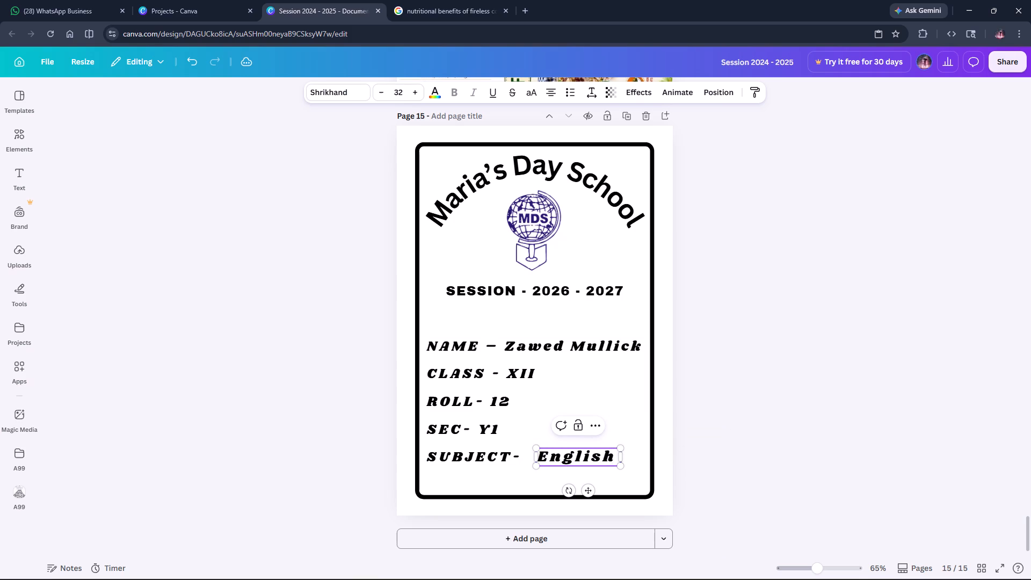
{"action": "key", "text": "BackSpace"}
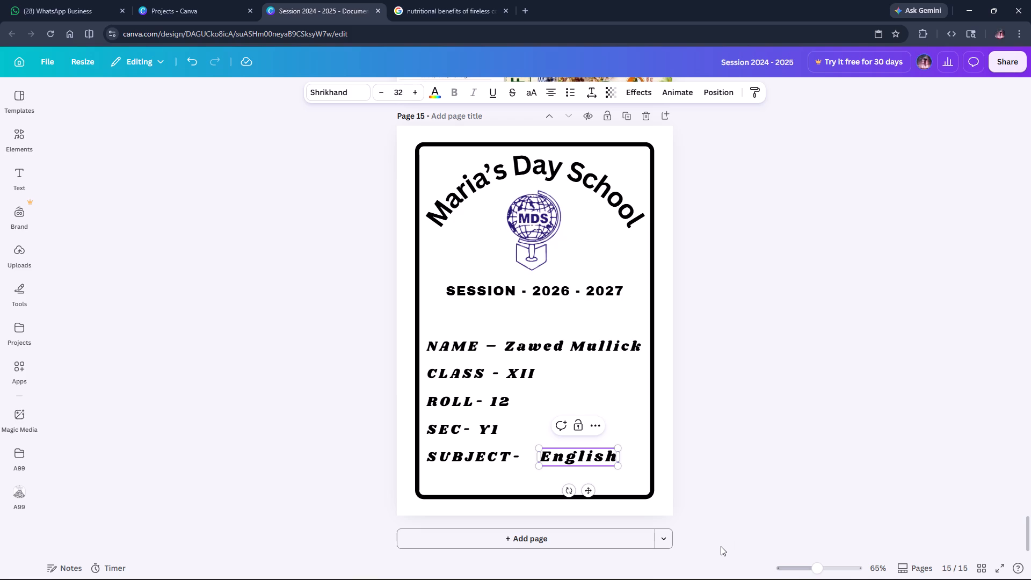
Download only page 14 as a PDF using a custom page selection.
{"action": "scroll", "coordinate": [736, 515], "scroll_direction": "up", "scroll_amount": 7}
{"action": "left_click", "coordinate": [644, 317]}
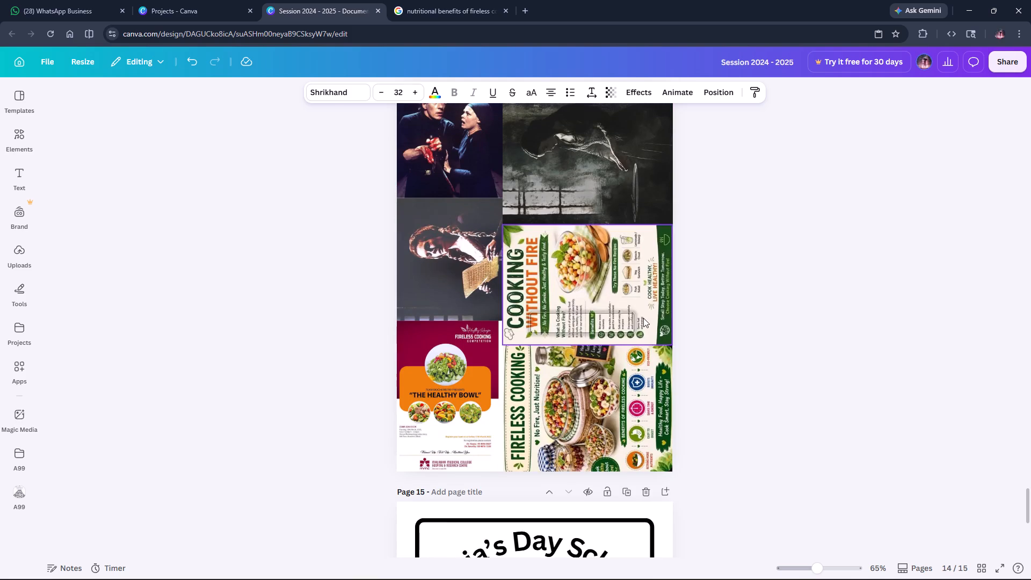
{"action": "scroll", "coordinate": [684, 227], "scroll_direction": "up", "scroll_amount": 1}
{"action": "left_click", "coordinate": [1017, 59]}
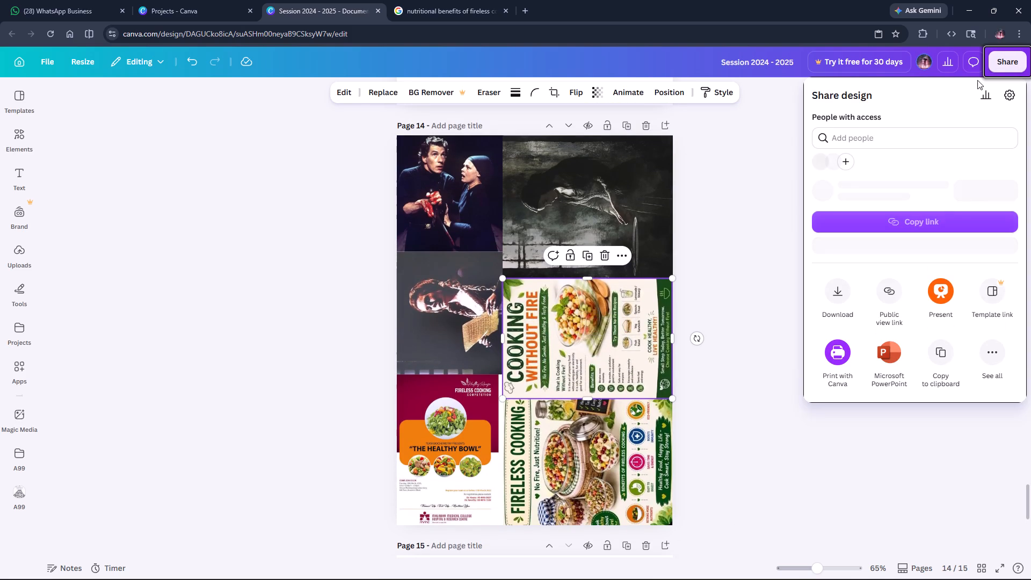
{"action": "left_click", "coordinate": [843, 293]}
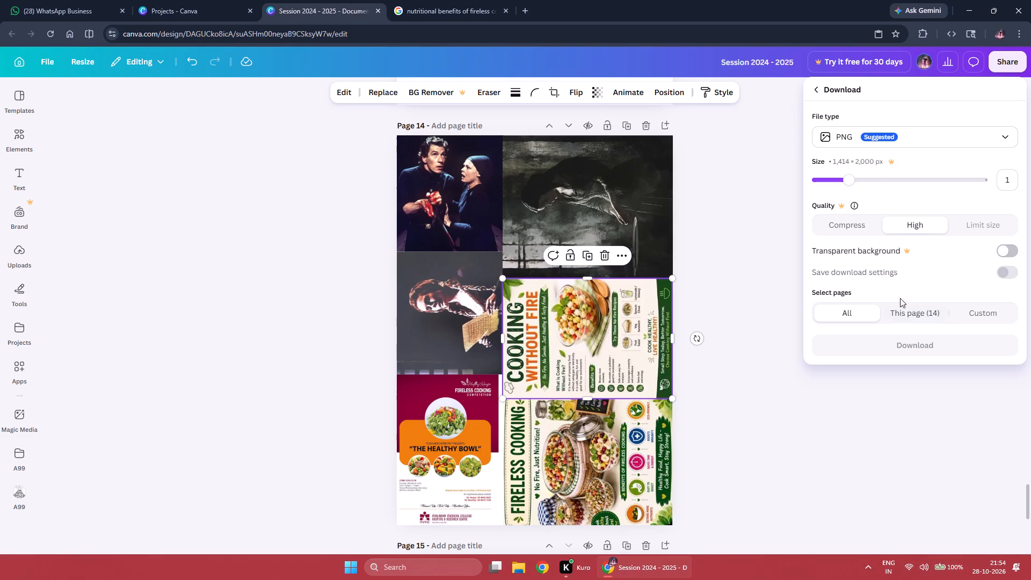
{"action": "left_click", "coordinate": [925, 144]}
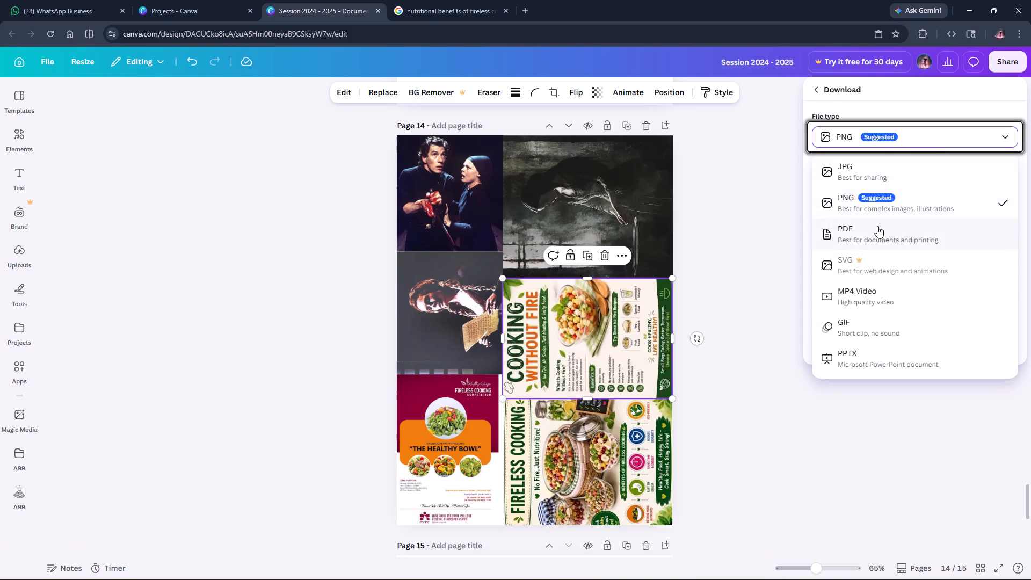
{"action": "left_click", "coordinate": [877, 227]}
{"action": "left_click", "coordinate": [968, 274]}
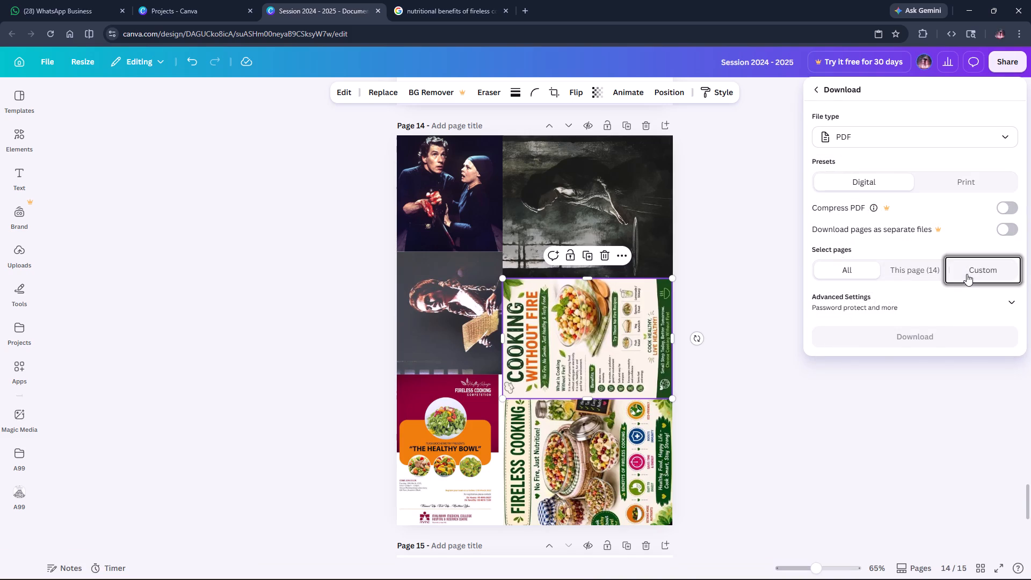
{"action": "left_click", "coordinate": [994, 288]}
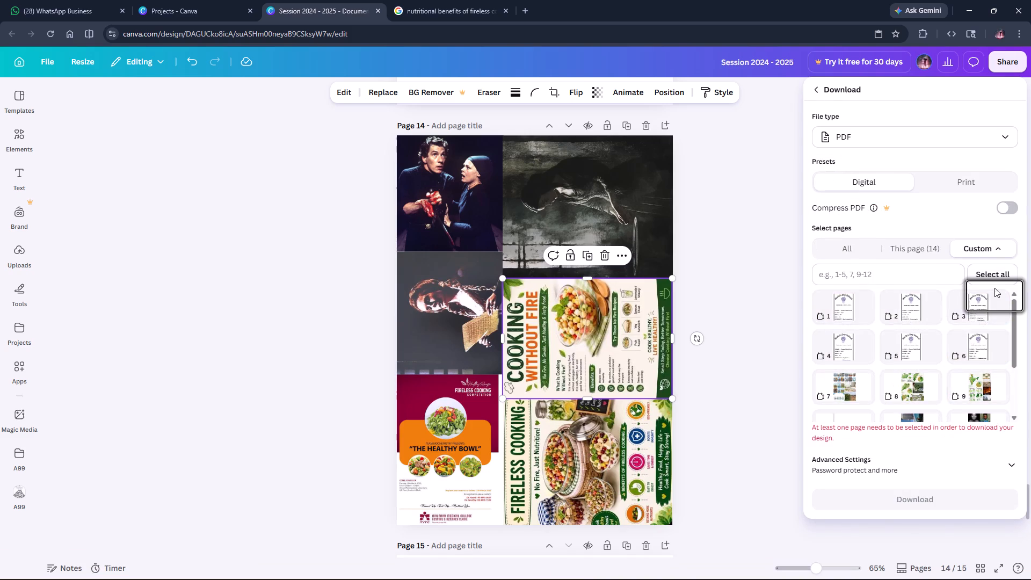
{"action": "scroll", "coordinate": [965, 325], "scroll_direction": "down", "scroll_amount": 3}
{"action": "scroll", "coordinate": [968, 376], "scroll_direction": "down", "scroll_amount": 4}
{"action": "scroll", "coordinate": [968, 382], "scroll_direction": "up", "scroll_amount": 1}
{"action": "scroll", "coordinate": [897, 408], "scroll_direction": "down", "scroll_amount": 2}
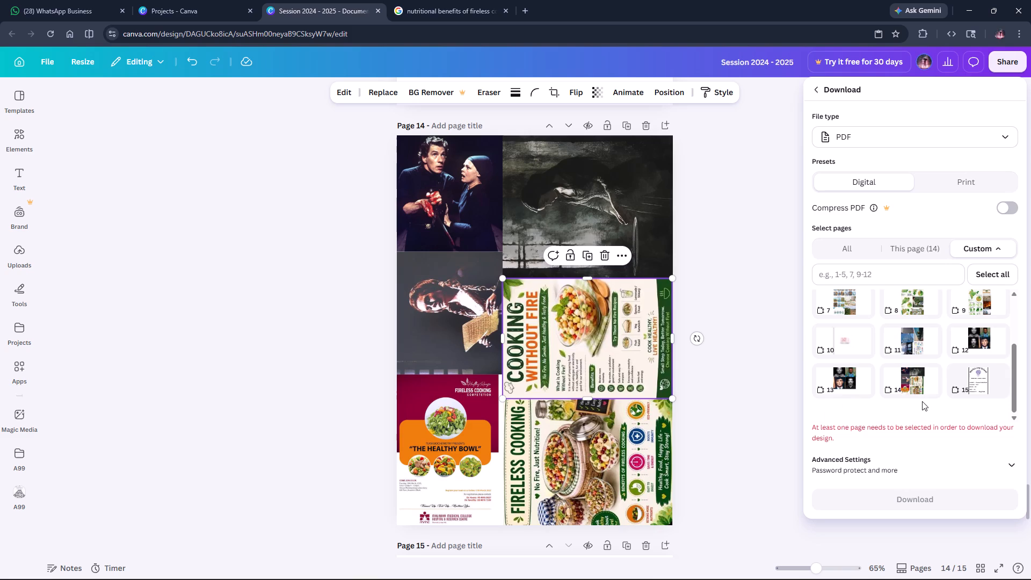
{"action": "left_click", "coordinate": [913, 383]}
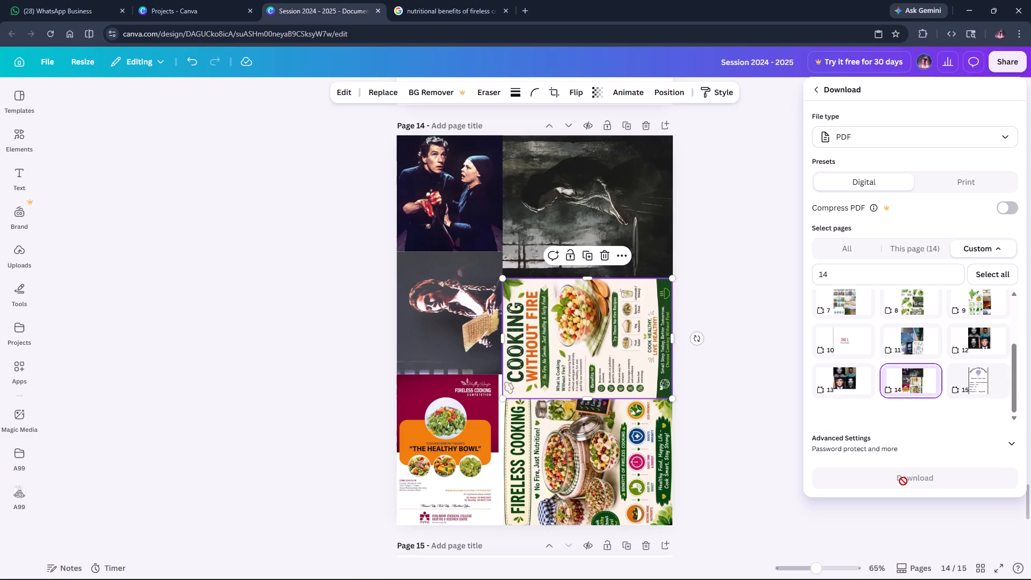
{"action": "left_click", "coordinate": [887, 479]}
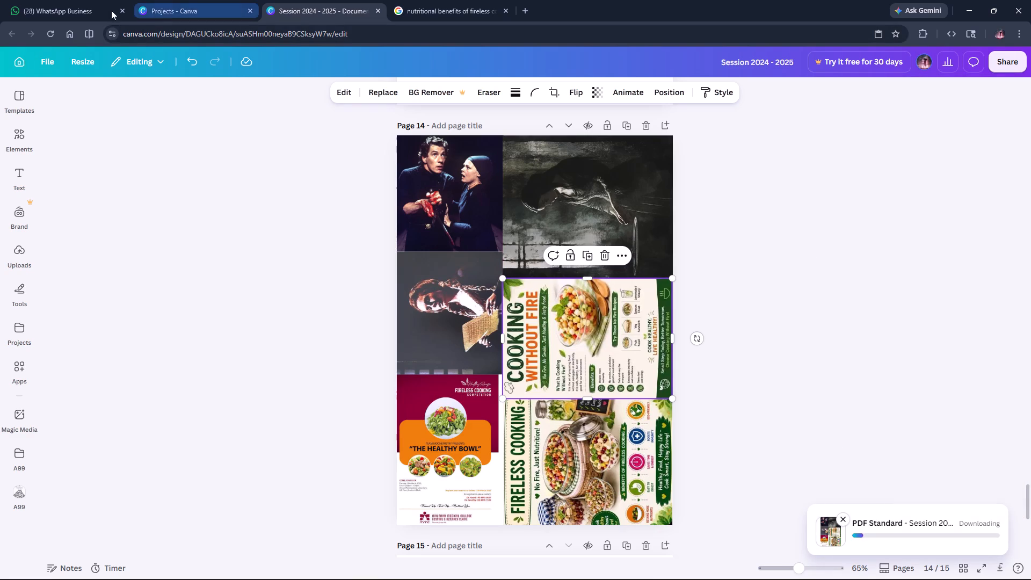
Open the "English" subject text on the page 15 cover for editing.
{"action": "scroll", "coordinate": [666, 314], "scroll_direction": "down", "scroll_amount": 2}
{"action": "scroll", "coordinate": [664, 322], "scroll_direction": "up", "scroll_amount": 1}
{"action": "scroll", "coordinate": [664, 322], "scroll_direction": "down", "scroll_amount": 6}
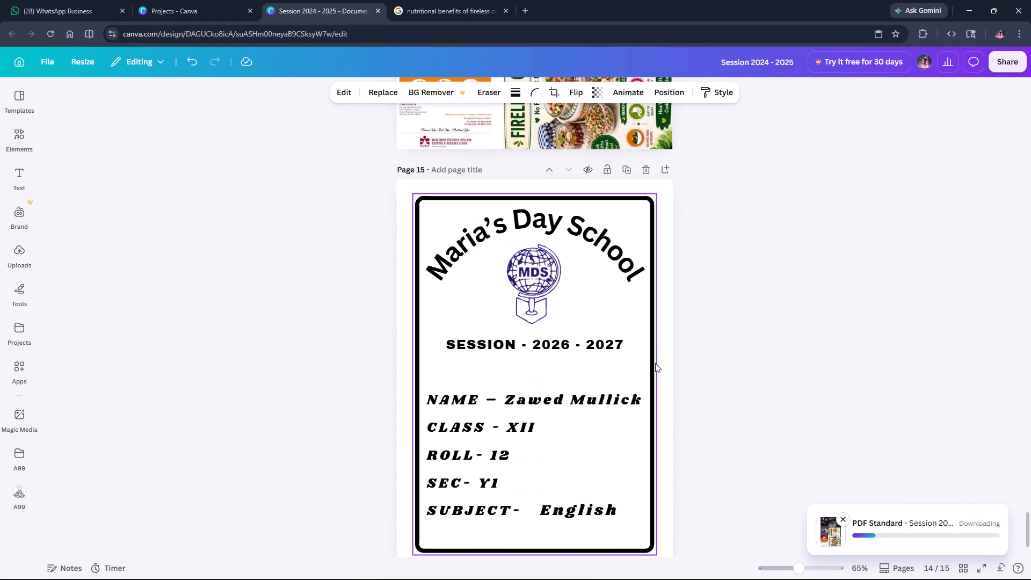
{"action": "scroll", "coordinate": [653, 364], "scroll_direction": "down", "scroll_amount": 1}
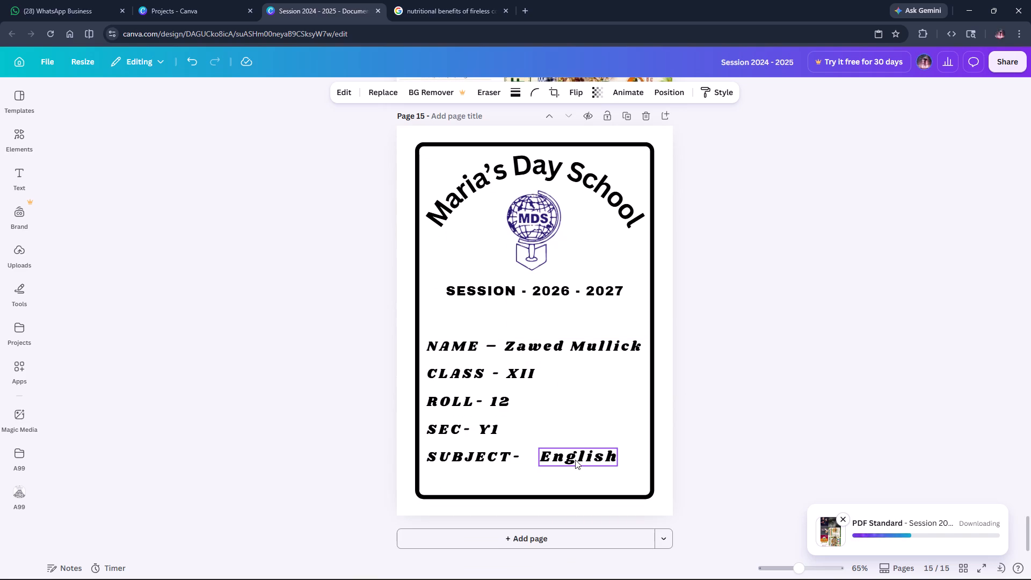
{"action": "left_click", "coordinate": [579, 466]}
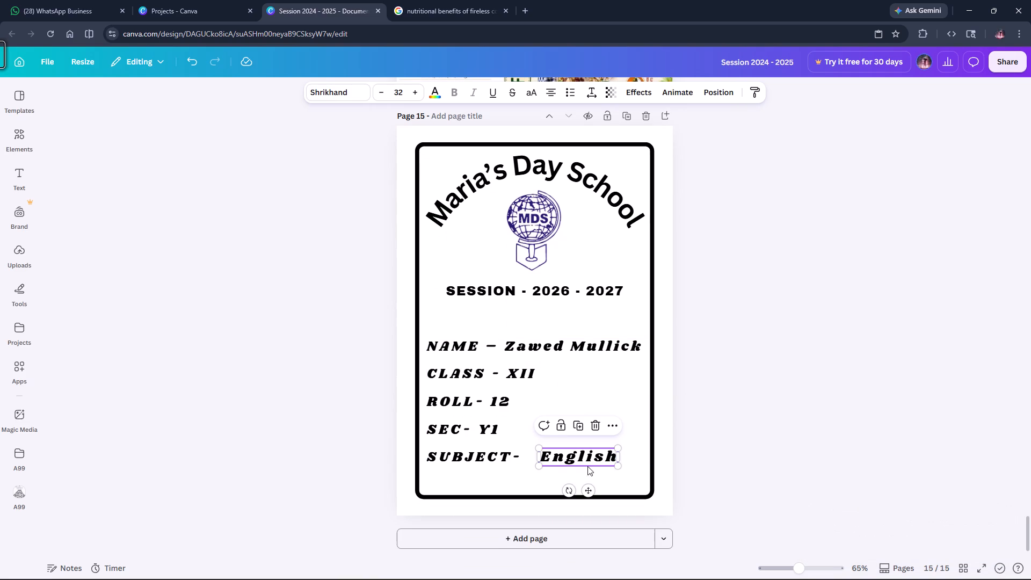
{"action": "left_click", "coordinate": [612, 458]}
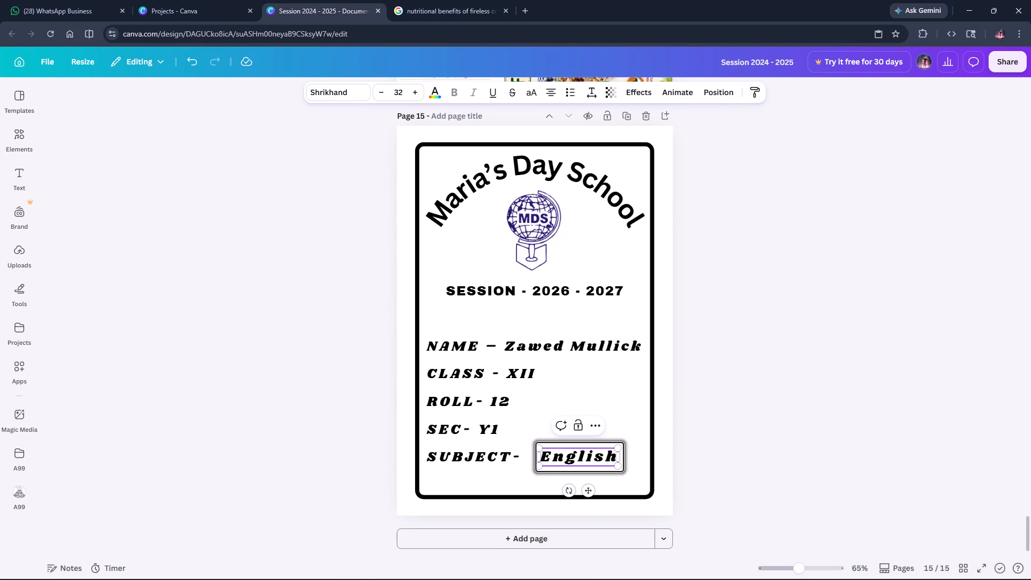
Start a second line below "English" in the page 15 subject text, beginning with "Lan".
{"action": "key", "text": "Right"}
{"action": "key", "text": "shift+Return"}
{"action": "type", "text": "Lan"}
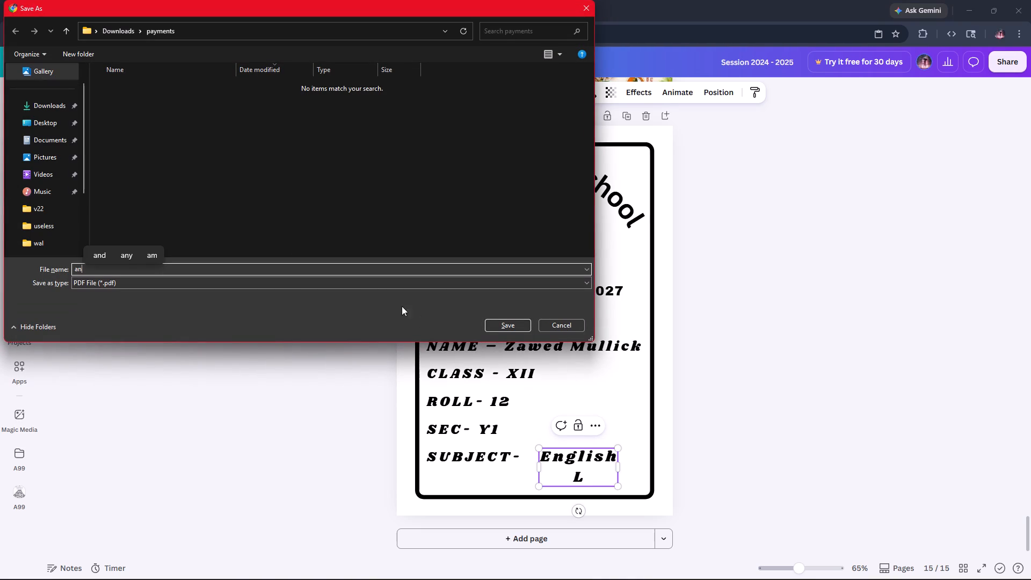
Save the exported PDF in the Downloads folder under the file name "erg".
{"action": "double_click", "coordinate": [197, 267]}
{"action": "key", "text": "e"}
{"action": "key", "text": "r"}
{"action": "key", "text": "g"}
{"action": "left_click", "coordinate": [66, 110]}
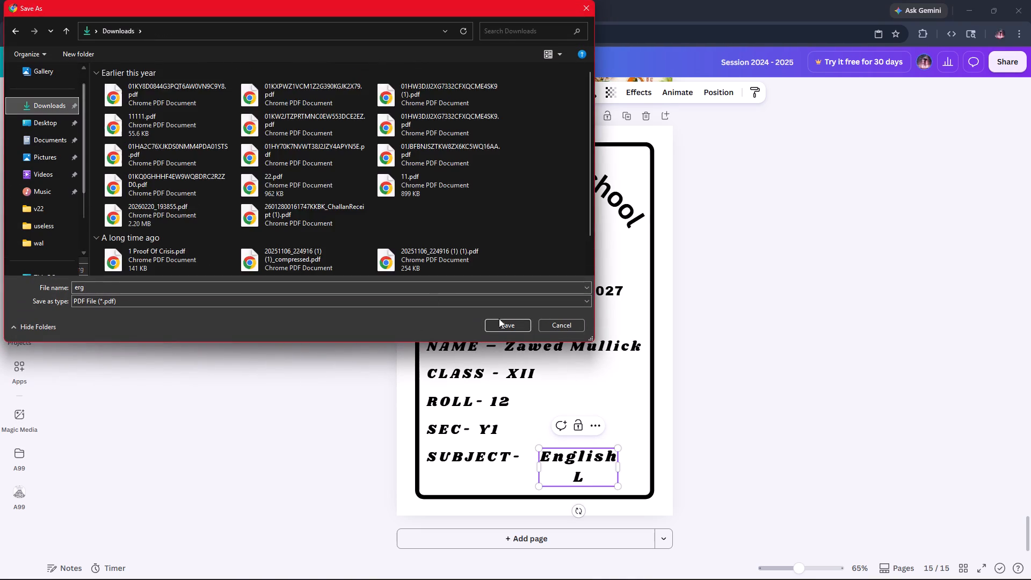
{"action": "left_click", "coordinate": [500, 321]}
Clear the stray "L" from the second line of the page 15 subject text.
{"action": "key", "text": "BackSpace"}
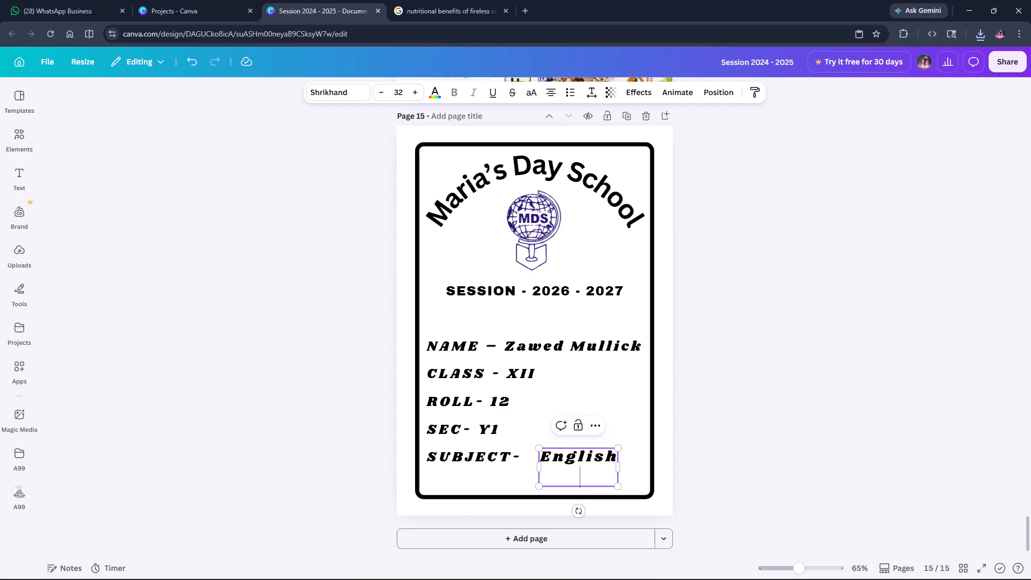
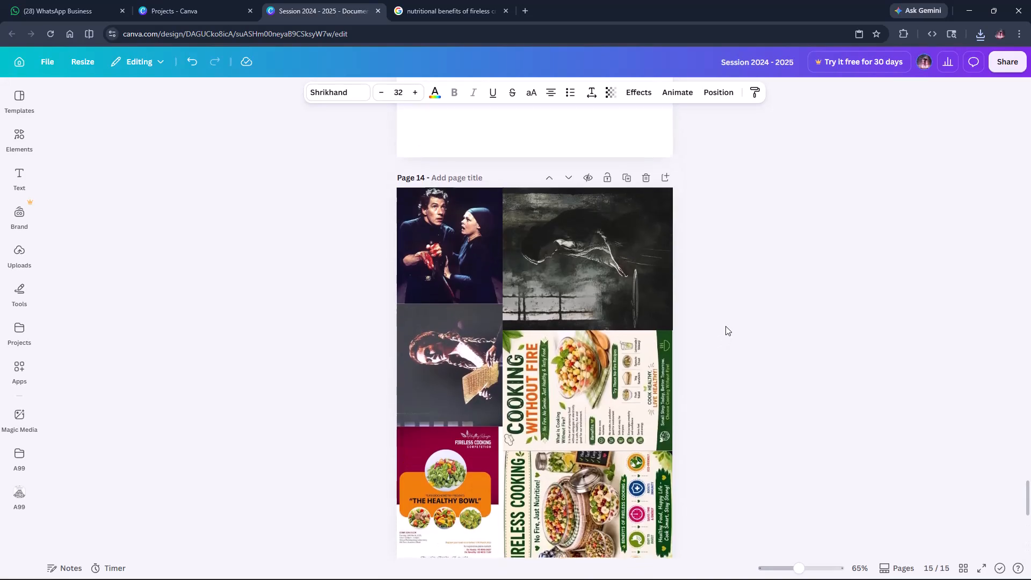
Move the student details text block on the page 4 "English - Literature" cover slightly up within its frame.
{"action": "scroll", "coordinate": [725, 326], "scroll_direction": "up", "scroll_amount": 20}
{"action": "scroll", "coordinate": [725, 326], "scroll_direction": "up", "scroll_amount": 9}
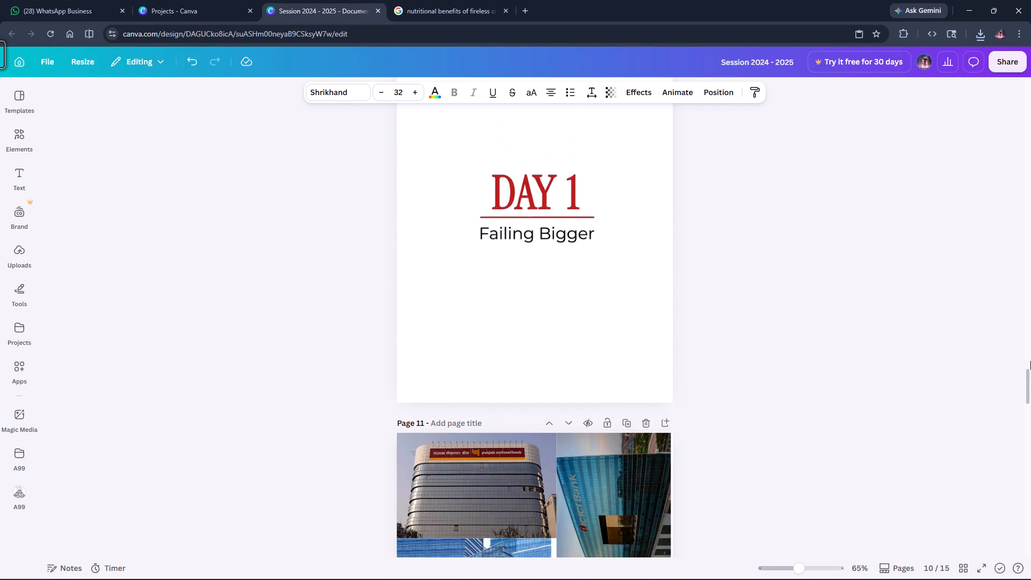
{"action": "left_click_drag", "start_coordinate": [1028, 382], "coordinate": [1001, 242]}
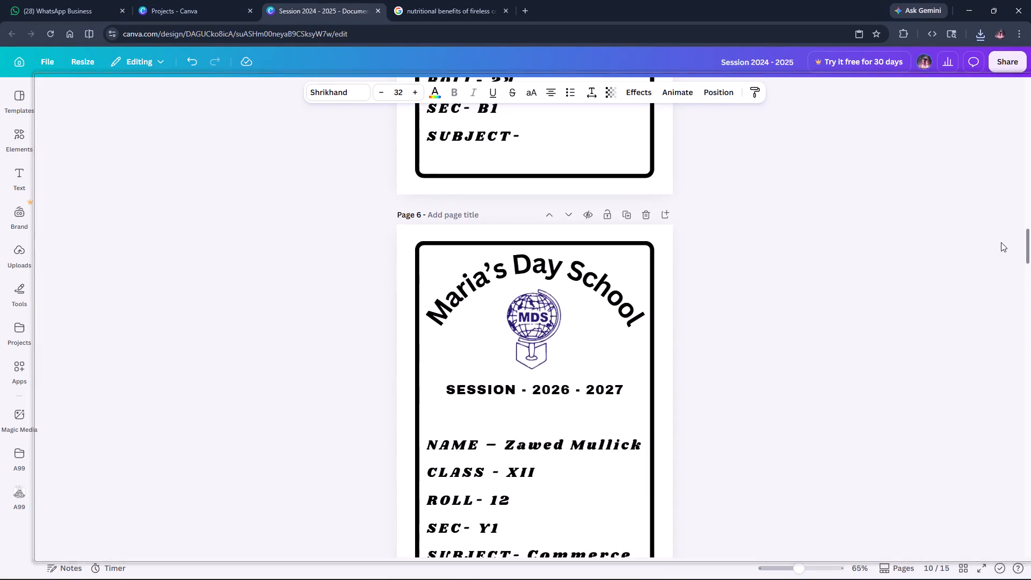
{"action": "left_click_drag", "start_coordinate": [1001, 242], "coordinate": [992, 198]}
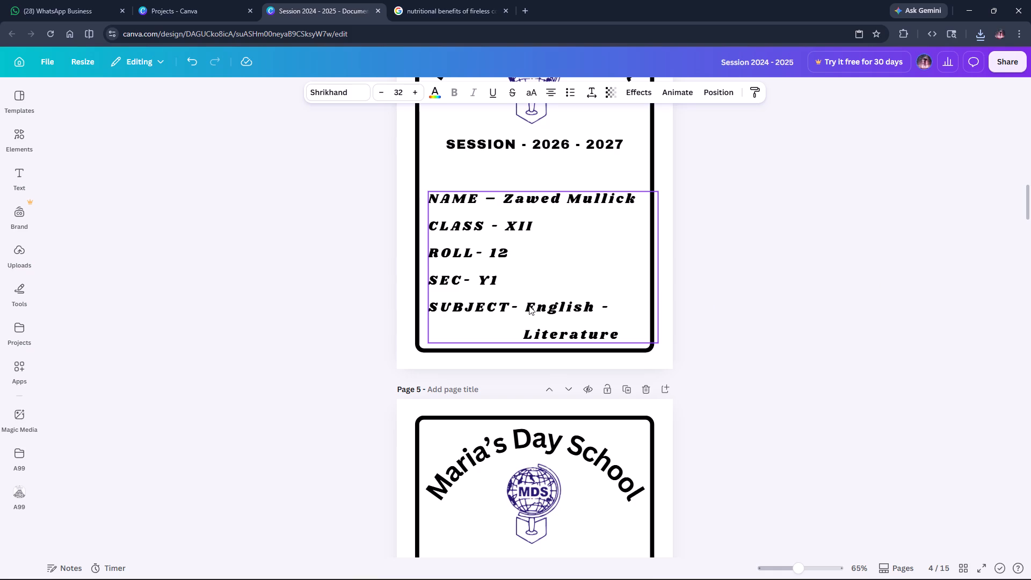
{"action": "left_click_drag", "start_coordinate": [525, 303], "coordinate": [523, 298]}
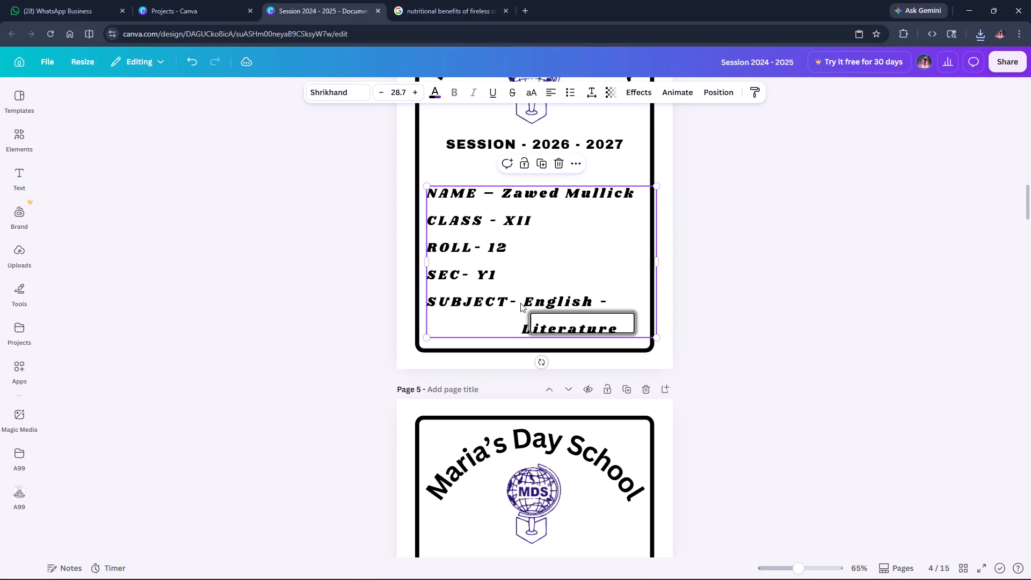
Copy the student details text block from the page 4 cover and return to the page 15 cover.
{"action": "key", "text": "ctrl+c"}
{"action": "left_click", "coordinate": [588, 330]}
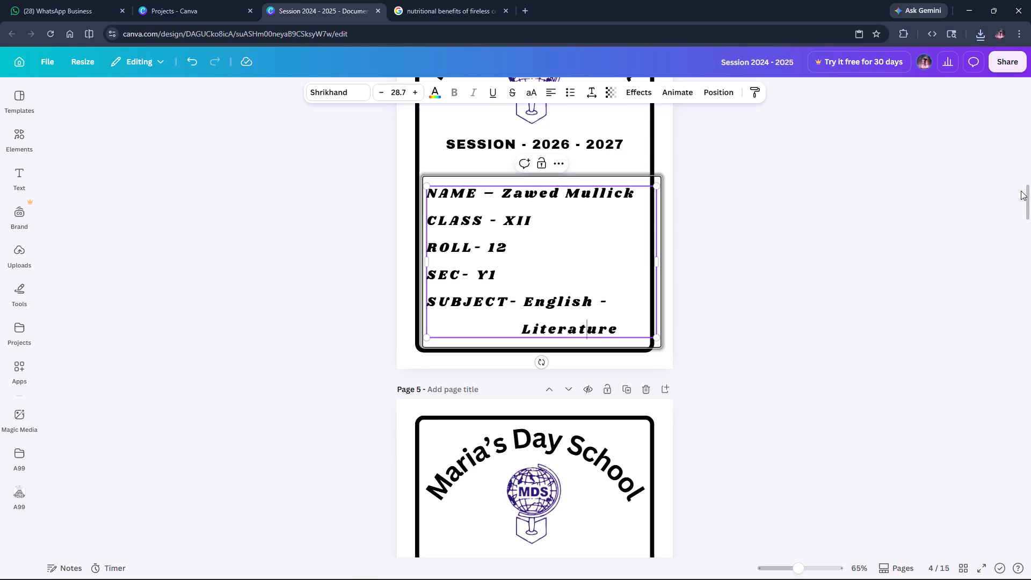
{"action": "left_click_drag", "start_coordinate": [1026, 194], "coordinate": [1010, 534]}
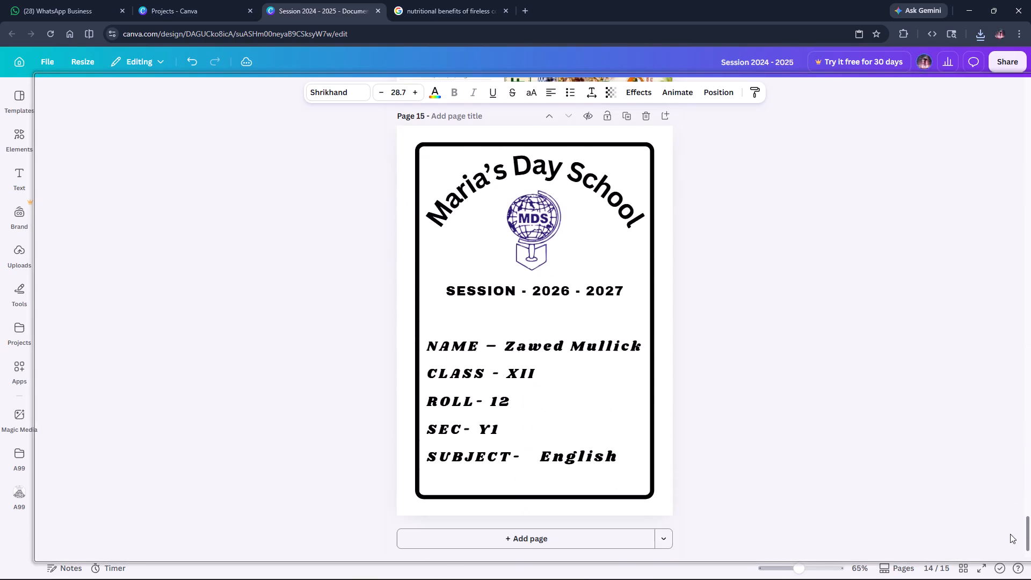
{"action": "left_click_drag", "start_coordinate": [1010, 534], "coordinate": [998, 550]}
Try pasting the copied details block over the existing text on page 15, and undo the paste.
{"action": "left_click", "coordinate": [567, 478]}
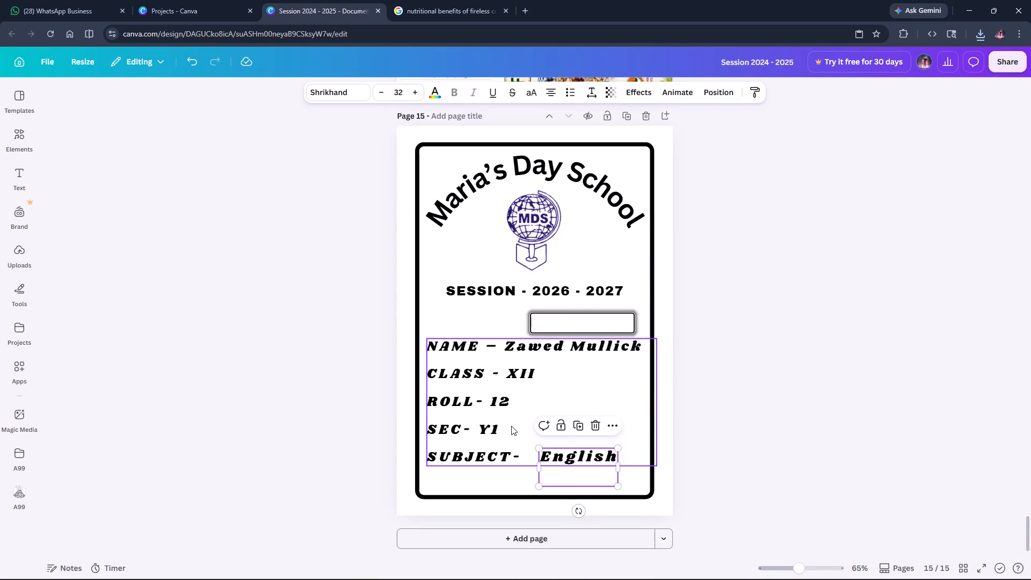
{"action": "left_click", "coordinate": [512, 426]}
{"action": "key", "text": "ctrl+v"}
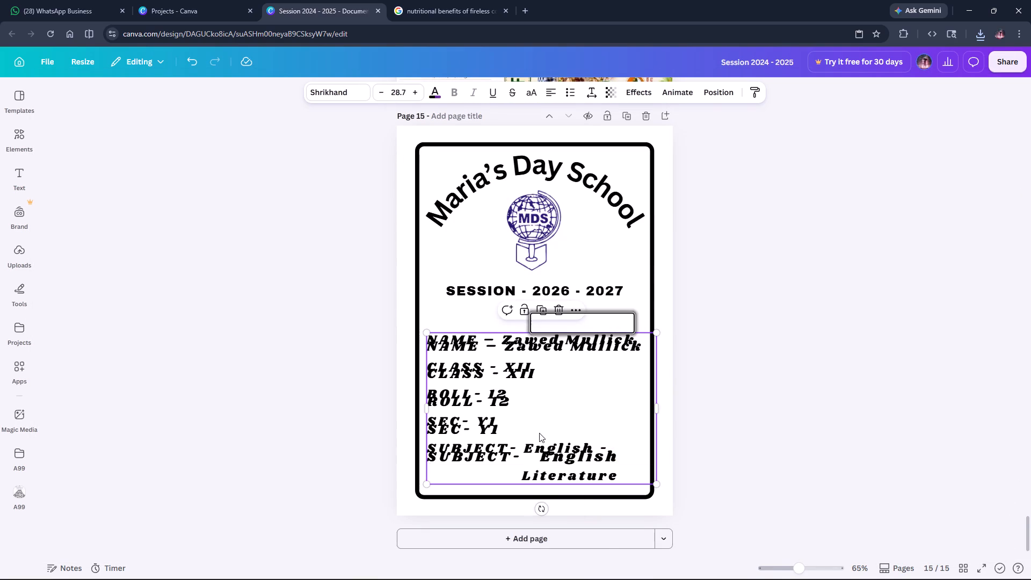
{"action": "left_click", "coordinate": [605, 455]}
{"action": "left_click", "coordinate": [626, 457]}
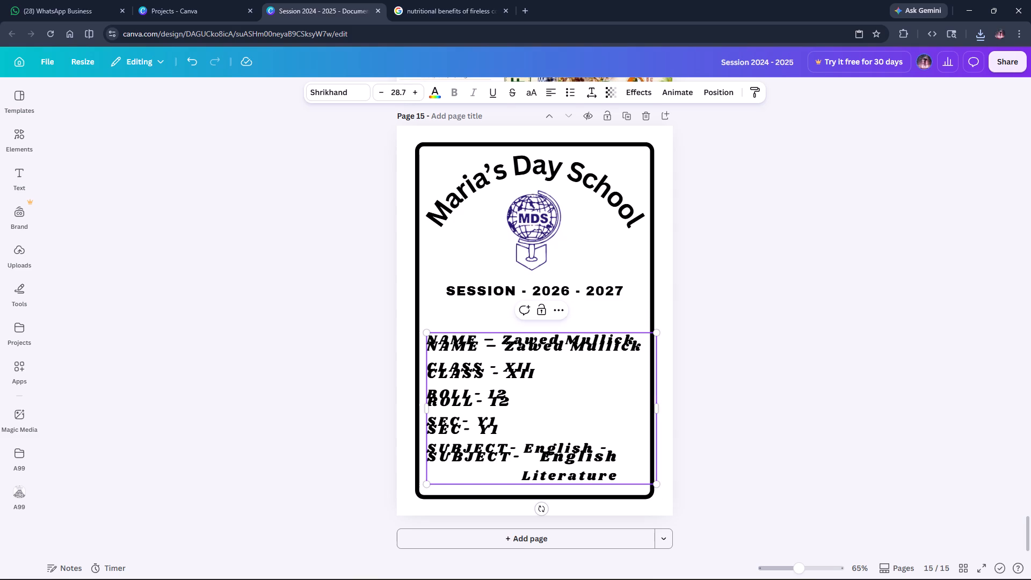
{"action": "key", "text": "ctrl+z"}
Delete the old student details block and the separate "English" text from the page 15 cover.
{"action": "key", "text": "Delete"}
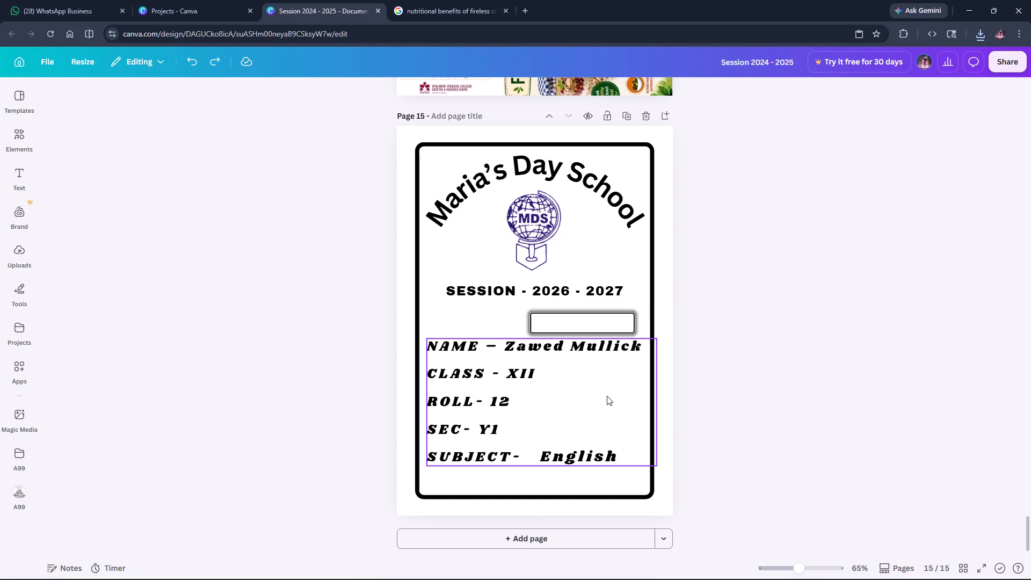
{"action": "left_click", "coordinate": [609, 393]}
{"action": "key", "text": "Delete"}
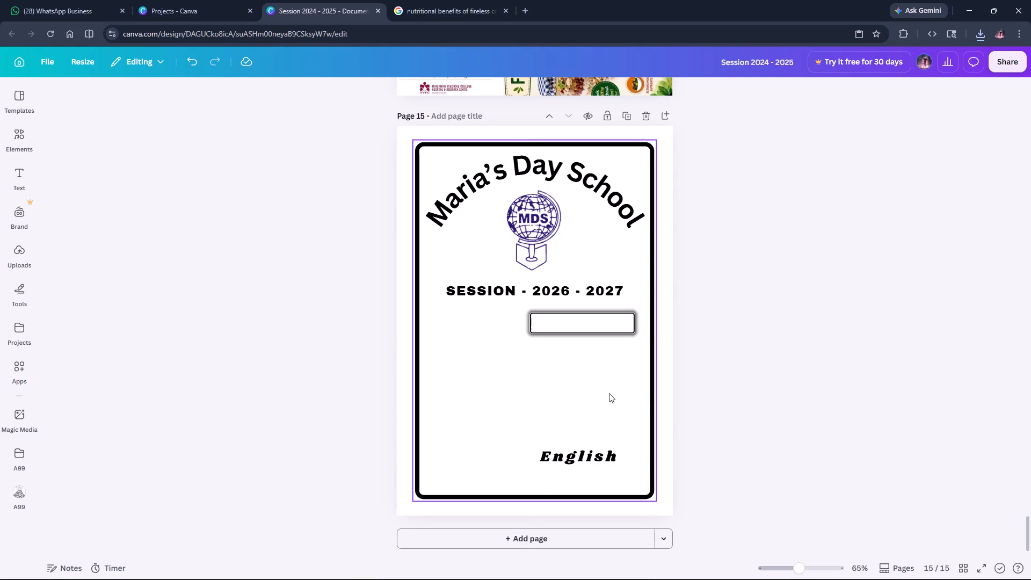
{"action": "left_click", "coordinate": [615, 474]}
{"action": "key", "text": "Delete"}
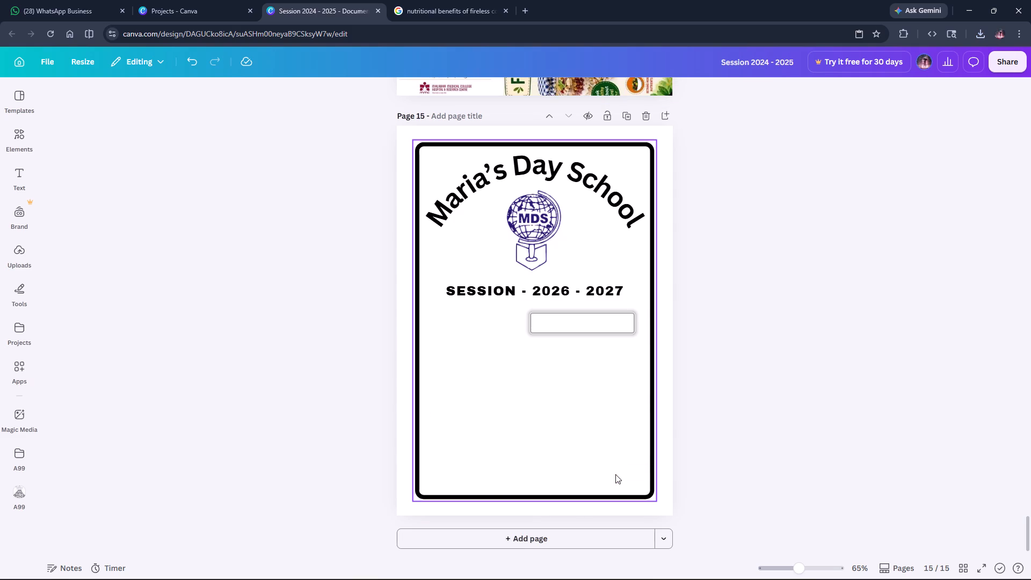
Paste the copied page 4 details block into the emptied area of the page 15 cover.
{"action": "left_click", "coordinate": [595, 438]}
{"action": "key", "text": "ctrl+v"}
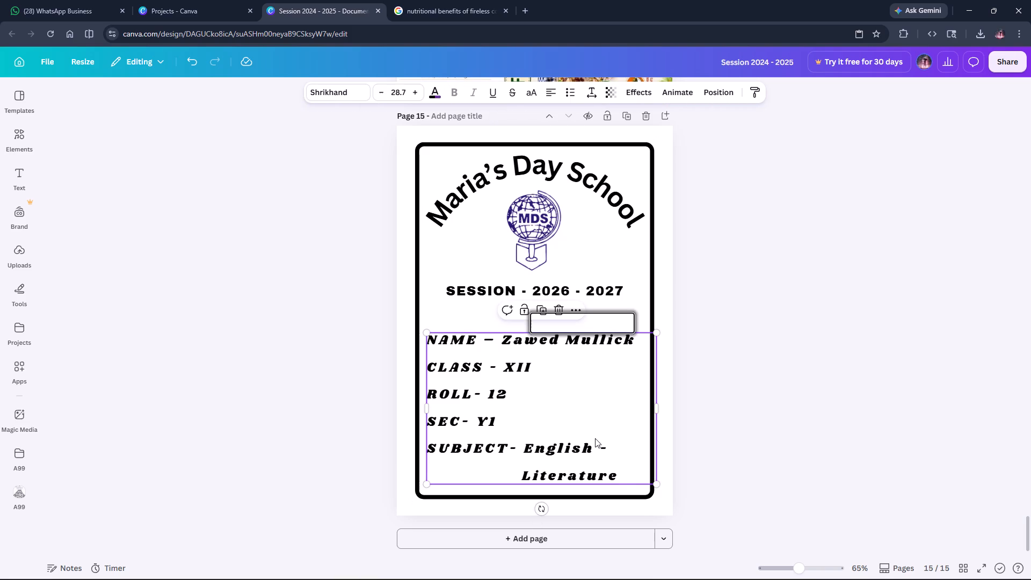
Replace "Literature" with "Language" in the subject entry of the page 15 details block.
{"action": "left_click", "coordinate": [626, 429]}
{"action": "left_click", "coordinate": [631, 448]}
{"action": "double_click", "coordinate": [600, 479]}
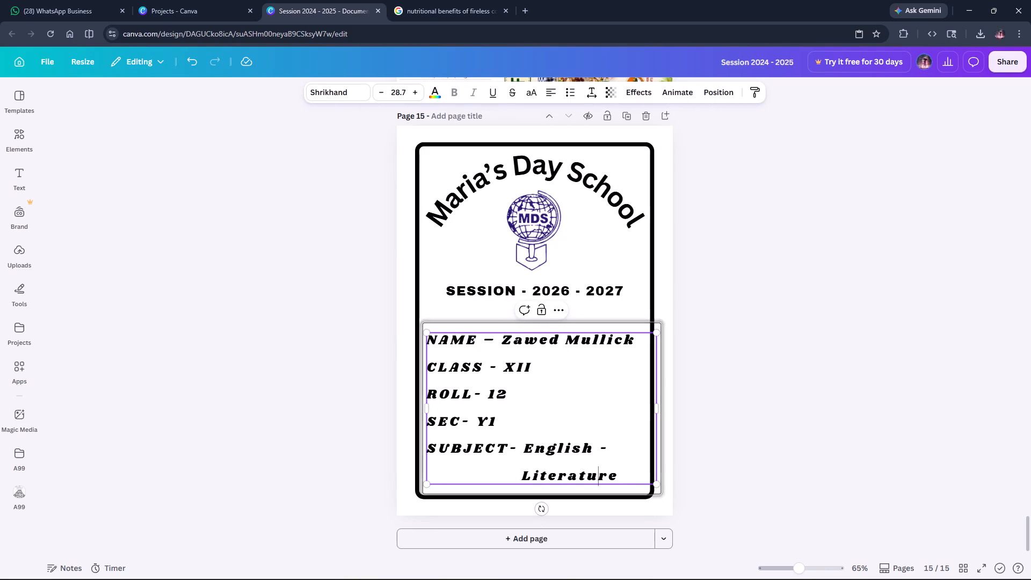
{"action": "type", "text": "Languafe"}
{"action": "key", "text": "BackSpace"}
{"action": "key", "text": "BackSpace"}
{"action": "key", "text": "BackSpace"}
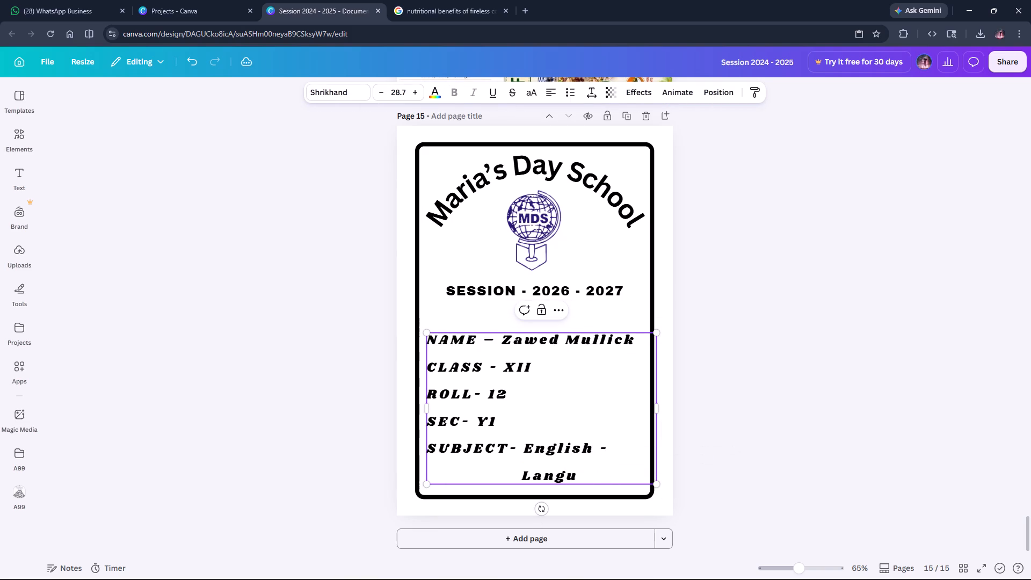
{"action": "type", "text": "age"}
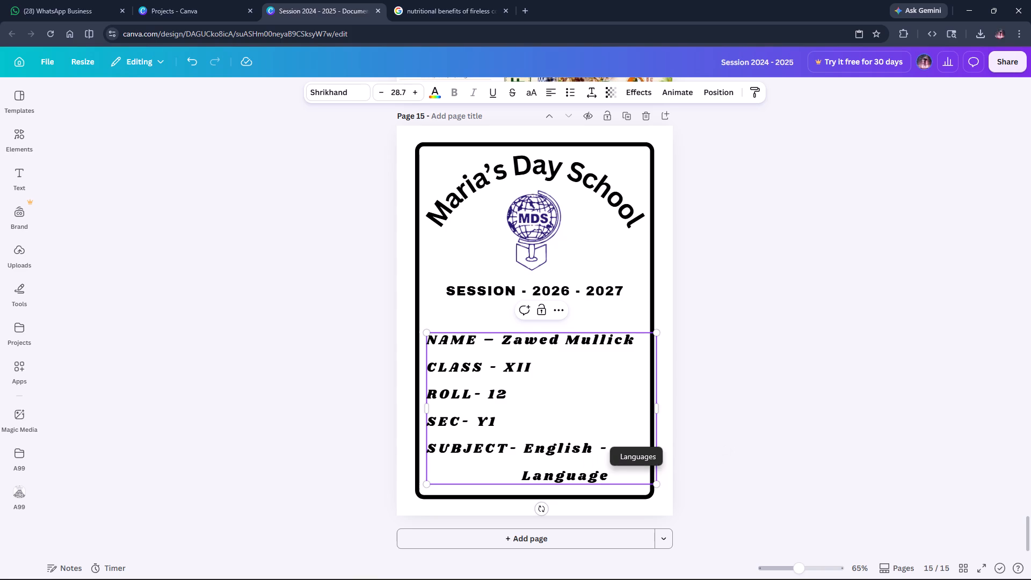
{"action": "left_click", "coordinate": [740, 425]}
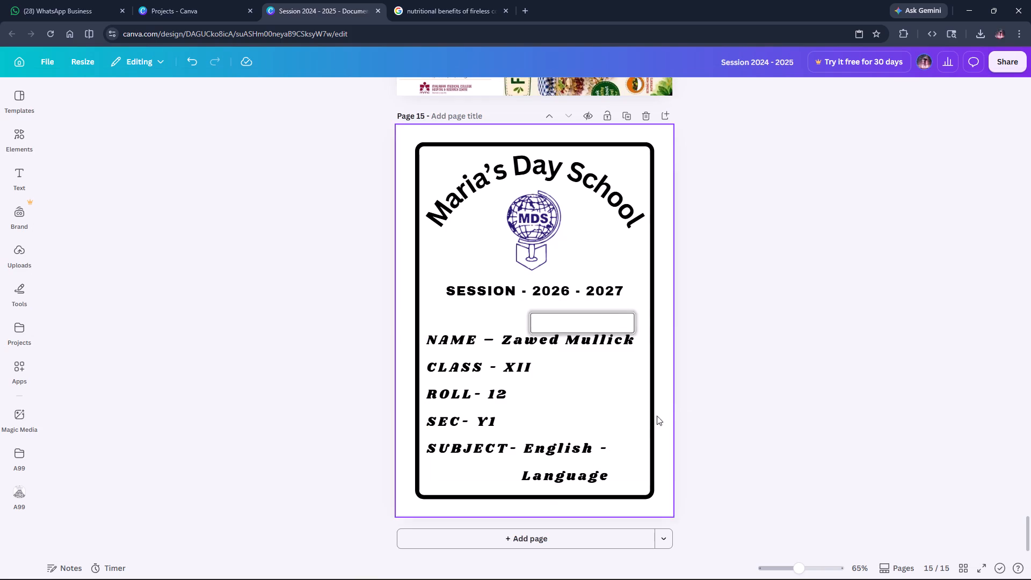
Remove the hyphen after "English" in the subject line on page 15.
{"action": "left_click", "coordinate": [602, 450]}
{"action": "left_click", "coordinate": [603, 450]}
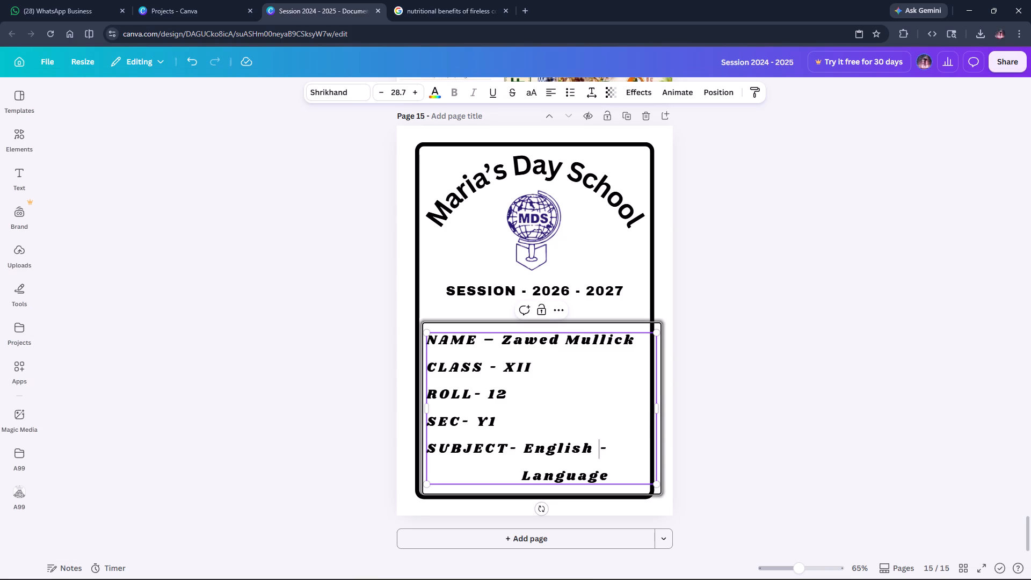
{"action": "left_click", "coordinate": [604, 448]}
{"action": "key", "text": "BackSpace"}
{"action": "key", "text": "BackSpace"}
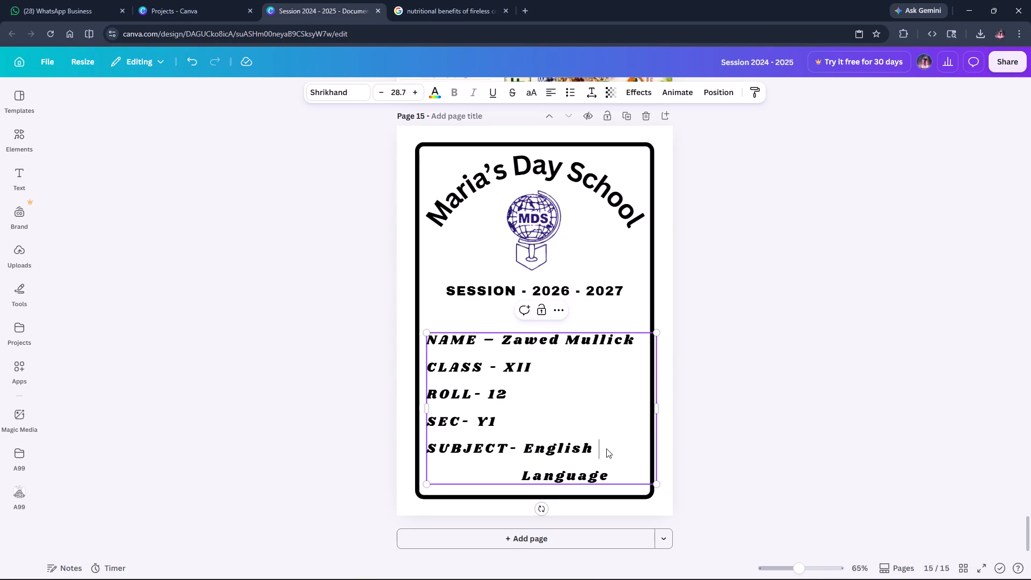
Delete the "Language" line below the subject so that only "English" remains.
{"action": "left_click", "coordinate": [543, 475]}
{"action": "left_click", "coordinate": [520, 468]}
{"action": "left_click", "coordinate": [722, 406]}
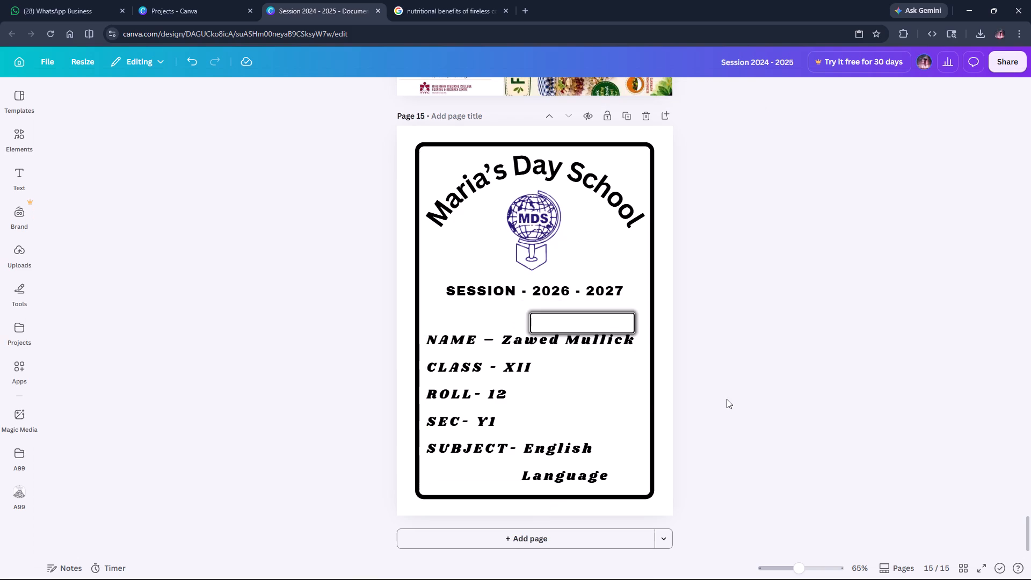
{"action": "triple_click", "coordinate": [573, 477]}
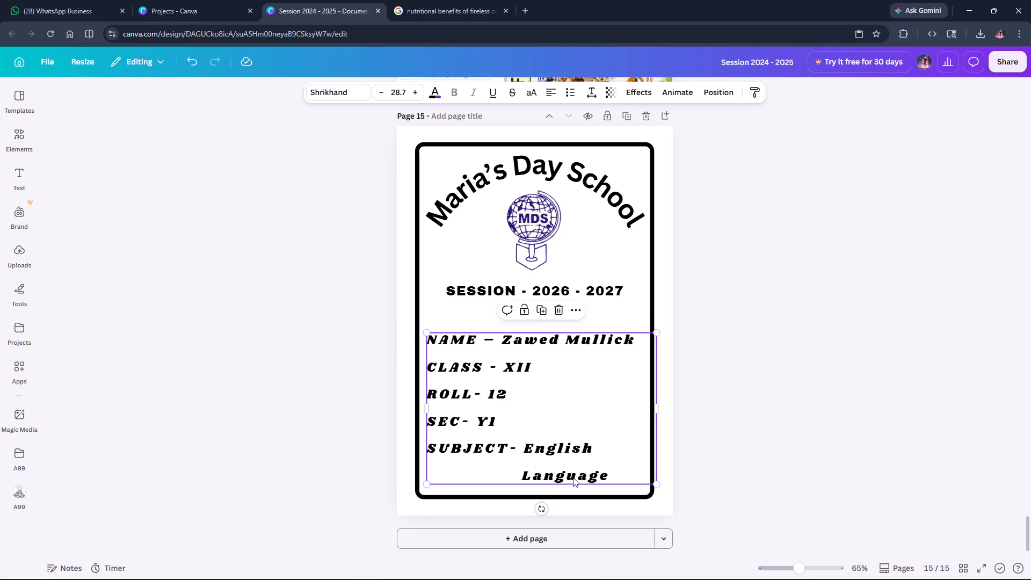
{"action": "left_click", "coordinate": [573, 477]}
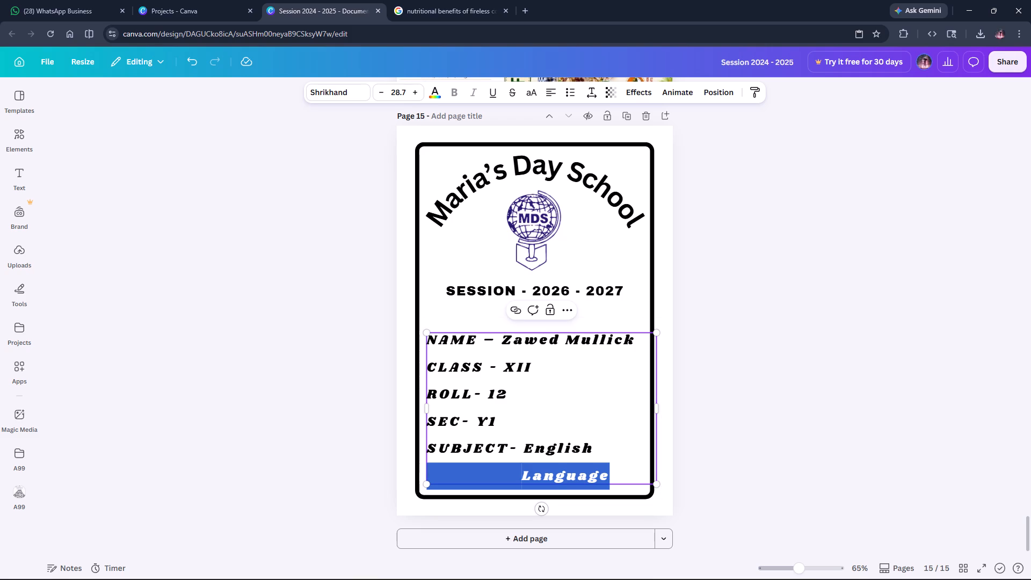
{"action": "key", "text": "BackSpace"}
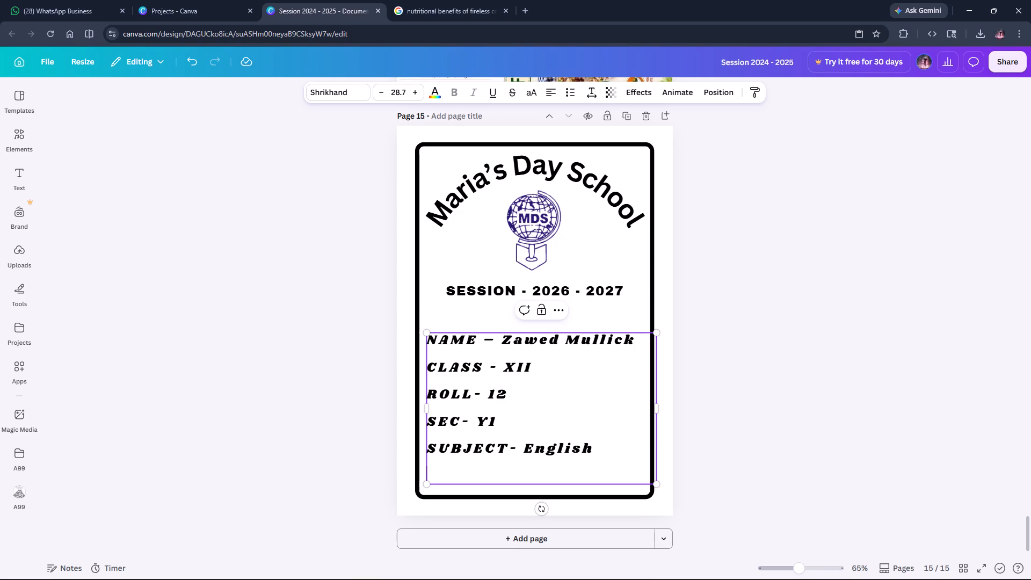
{"action": "left_click", "coordinate": [759, 398]}
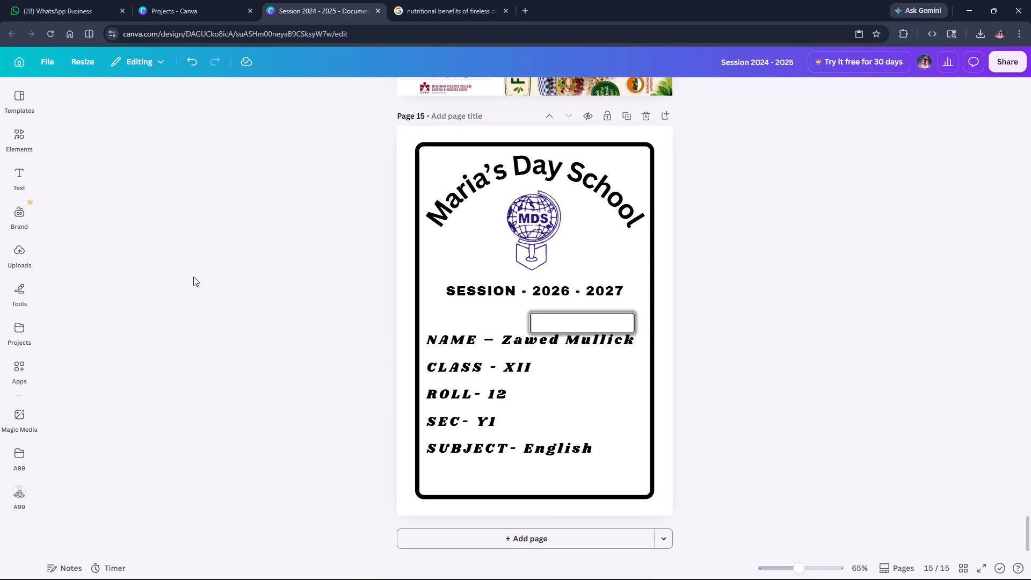
Duplicate the student details text block on page 15 and shift the copy slightly up and to the right.
{"action": "left_click", "coordinate": [18, 173]}
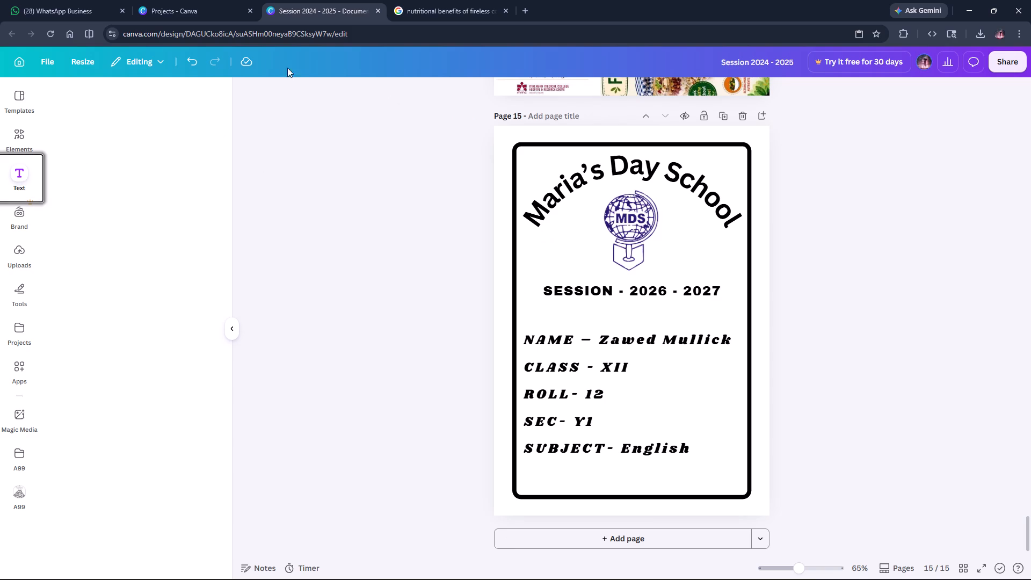
{"action": "left_click", "coordinate": [673, 439]}
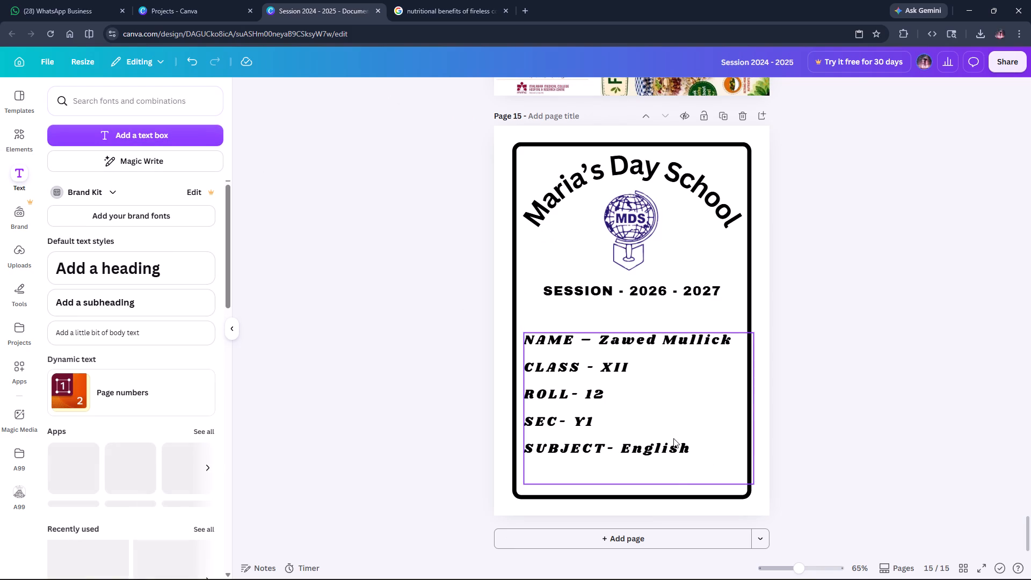
{"action": "right_click", "coordinate": [673, 438]}
{"action": "left_click", "coordinate": [737, 294]}
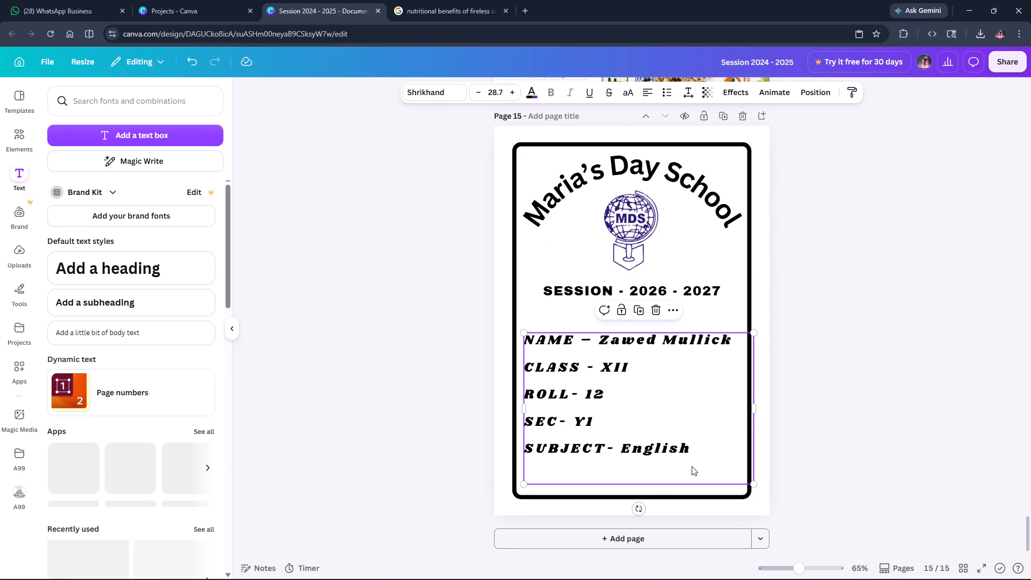
{"action": "key", "text": "ctrl+v"}
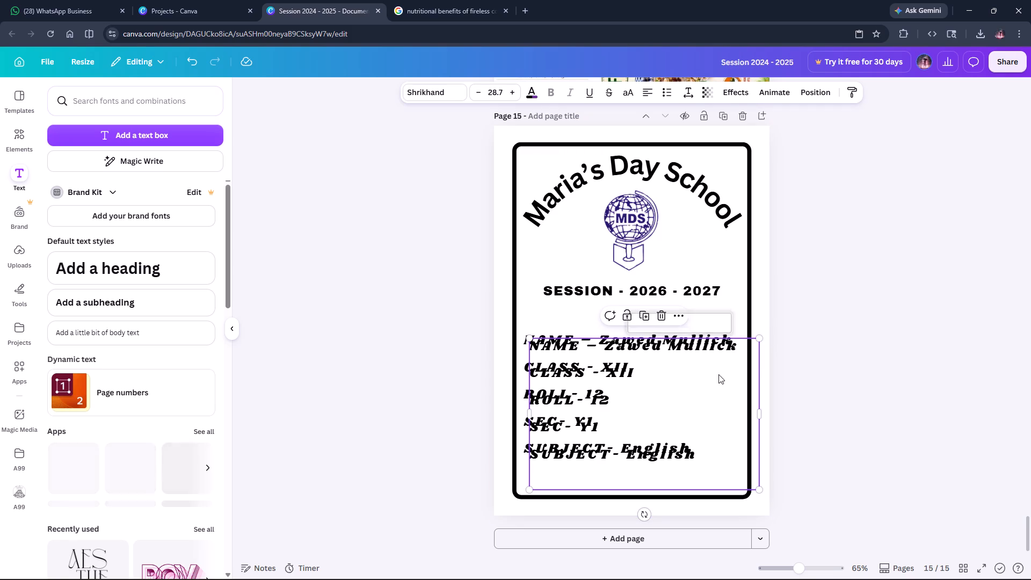
{"action": "key", "text": "ctrl+a"}
{"action": "left_click", "coordinate": [707, 393]}
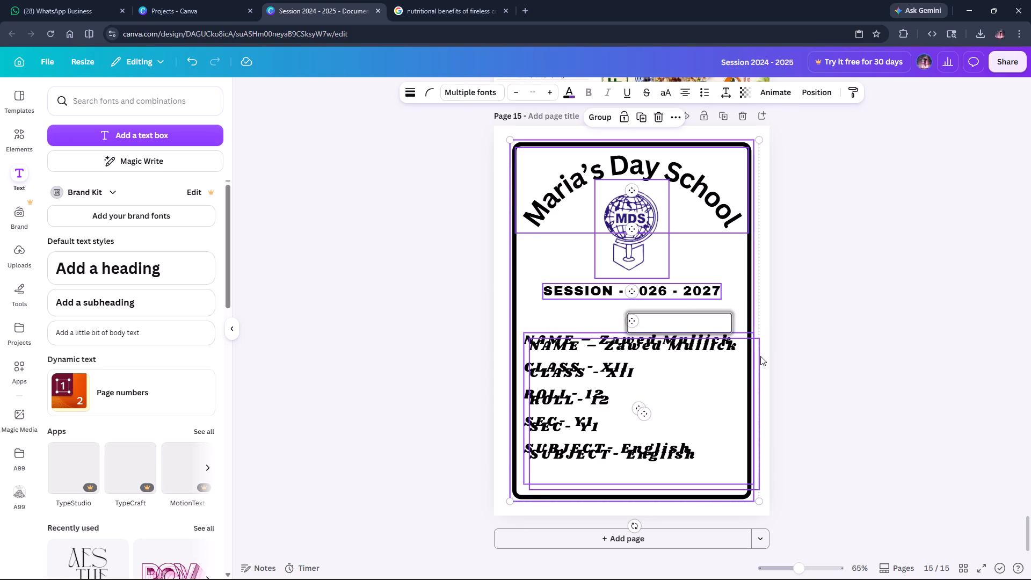
{"action": "left_click", "coordinate": [761, 356]}
{"action": "left_click", "coordinate": [740, 360]}
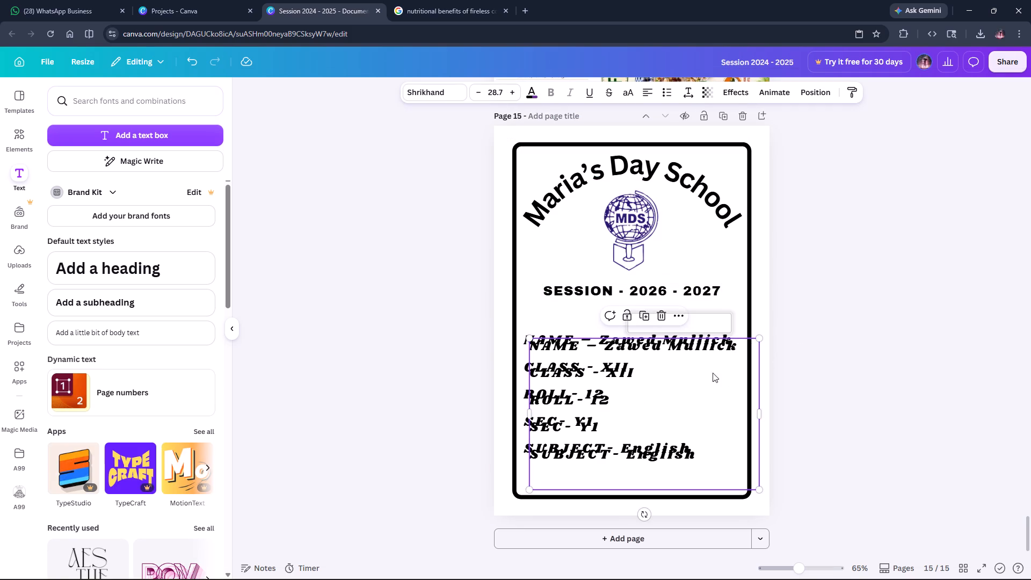
{"action": "left_click_drag", "start_coordinate": [702, 461], "coordinate": [711, 443]}
Clear all the text from the duplicated student details block on page 15.
{"action": "left_click", "coordinate": [717, 436]}
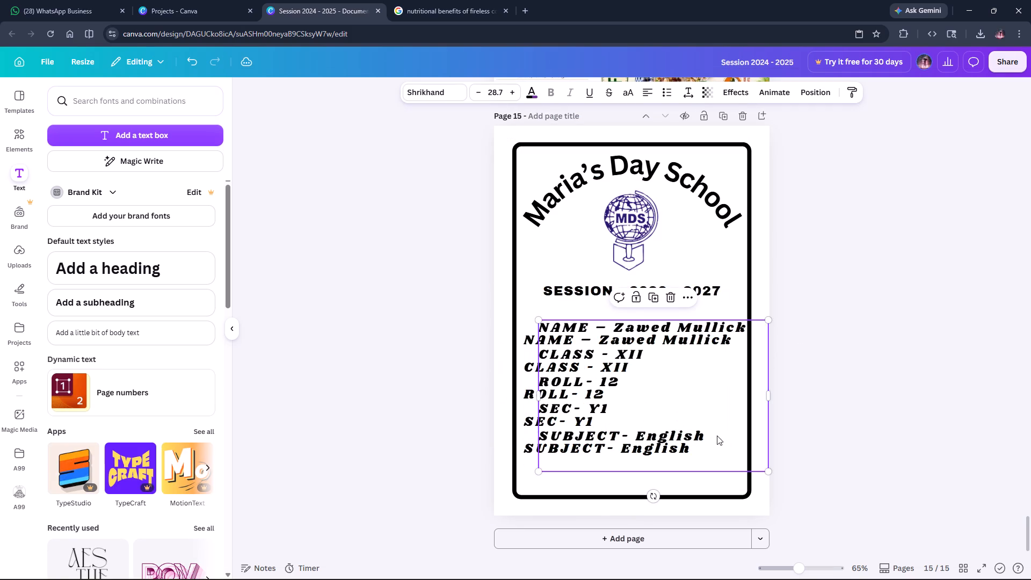
{"action": "key", "text": "BackSpace"}
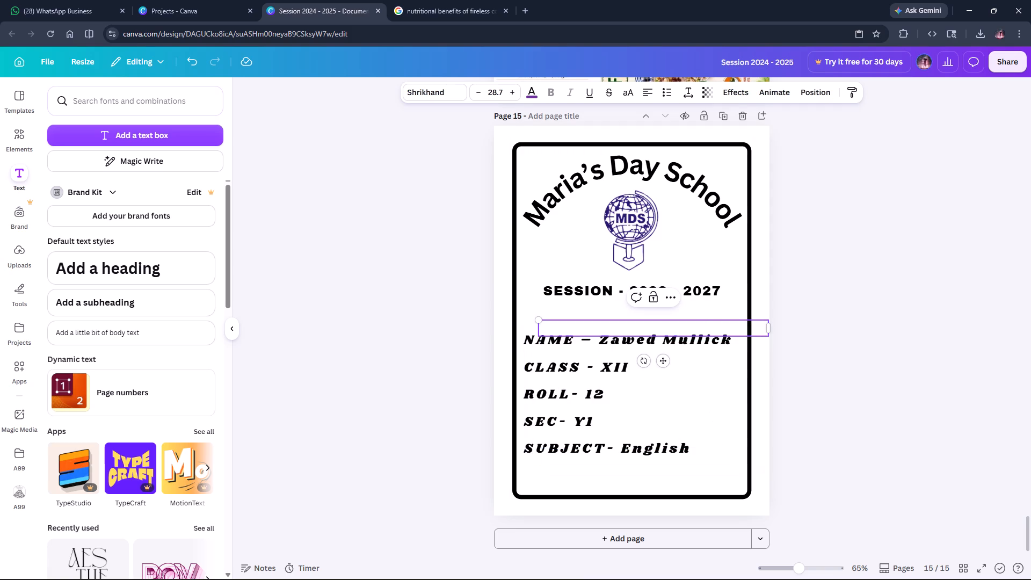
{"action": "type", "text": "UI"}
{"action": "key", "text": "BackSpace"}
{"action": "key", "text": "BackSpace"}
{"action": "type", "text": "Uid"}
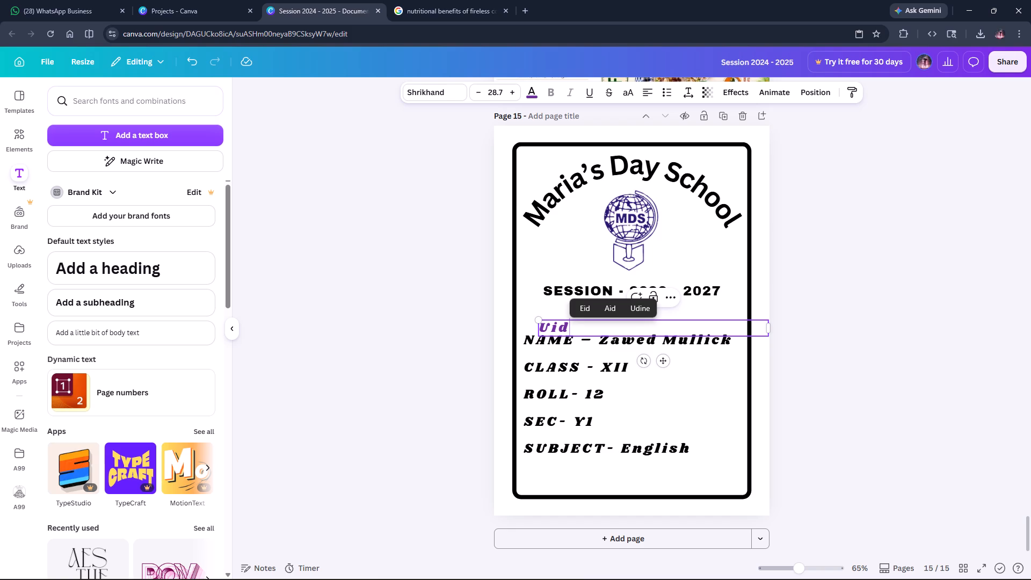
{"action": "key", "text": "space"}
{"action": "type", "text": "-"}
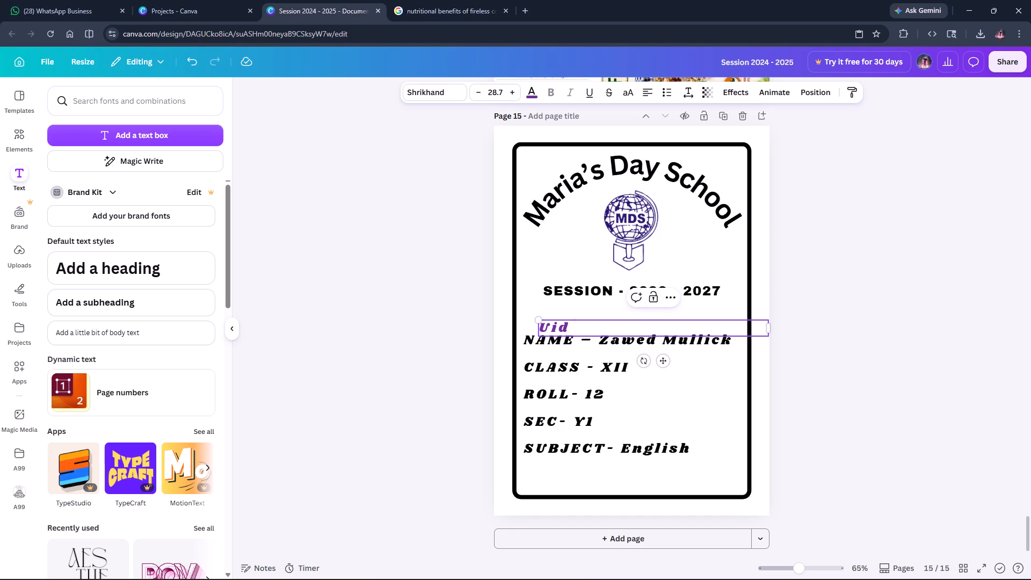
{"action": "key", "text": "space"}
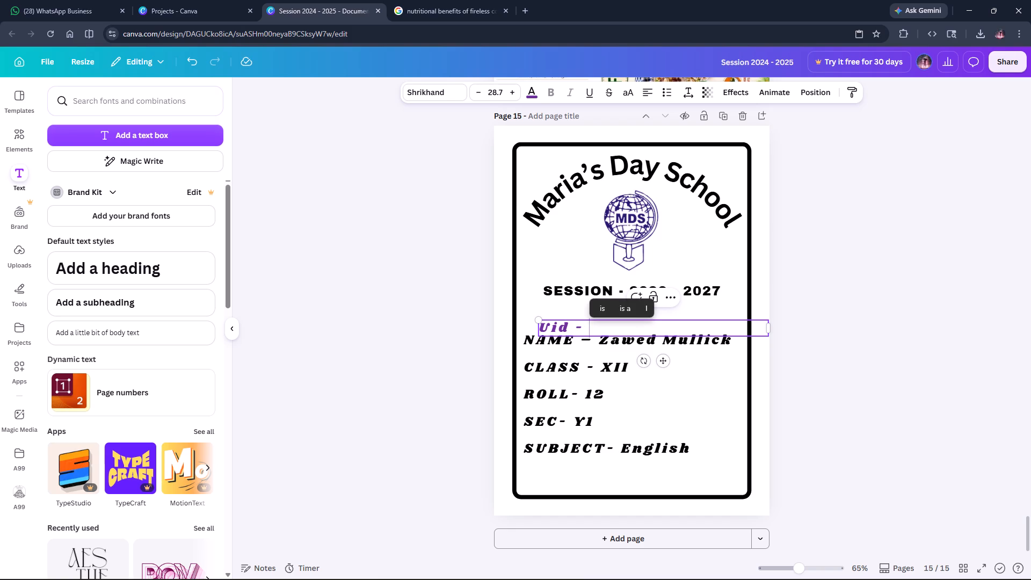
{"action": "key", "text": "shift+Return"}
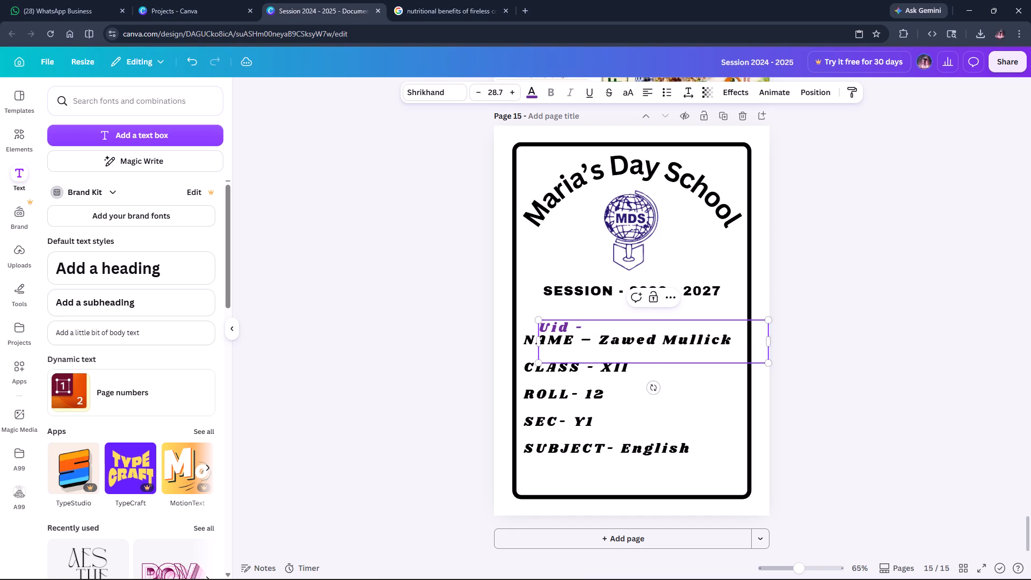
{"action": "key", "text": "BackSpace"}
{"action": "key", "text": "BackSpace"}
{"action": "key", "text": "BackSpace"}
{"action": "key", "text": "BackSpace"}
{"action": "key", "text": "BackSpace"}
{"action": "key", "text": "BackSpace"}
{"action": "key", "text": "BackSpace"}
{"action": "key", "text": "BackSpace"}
Enter "Serial No. -" and "UID NO. -" as two separate lines in the emptied text block.
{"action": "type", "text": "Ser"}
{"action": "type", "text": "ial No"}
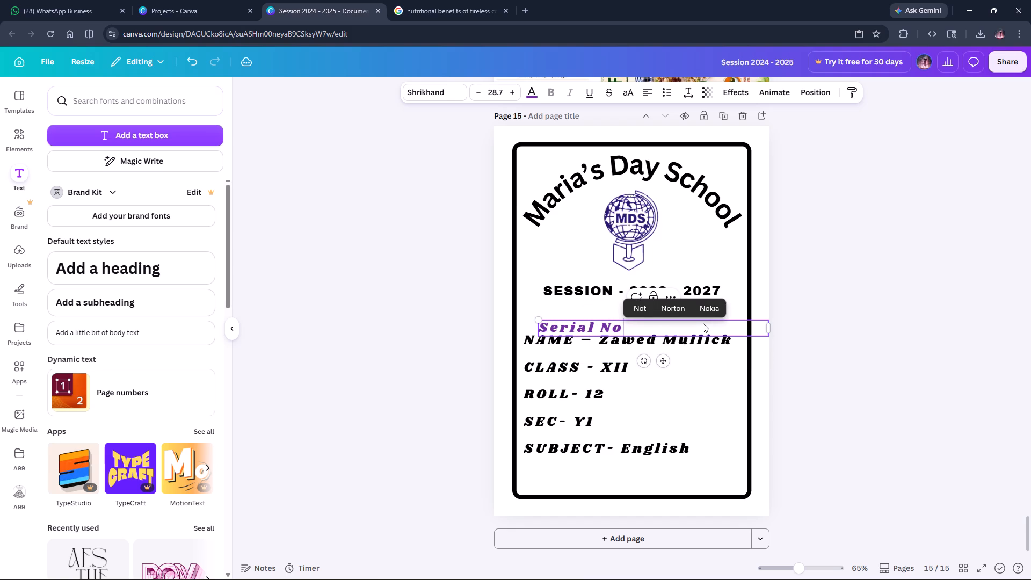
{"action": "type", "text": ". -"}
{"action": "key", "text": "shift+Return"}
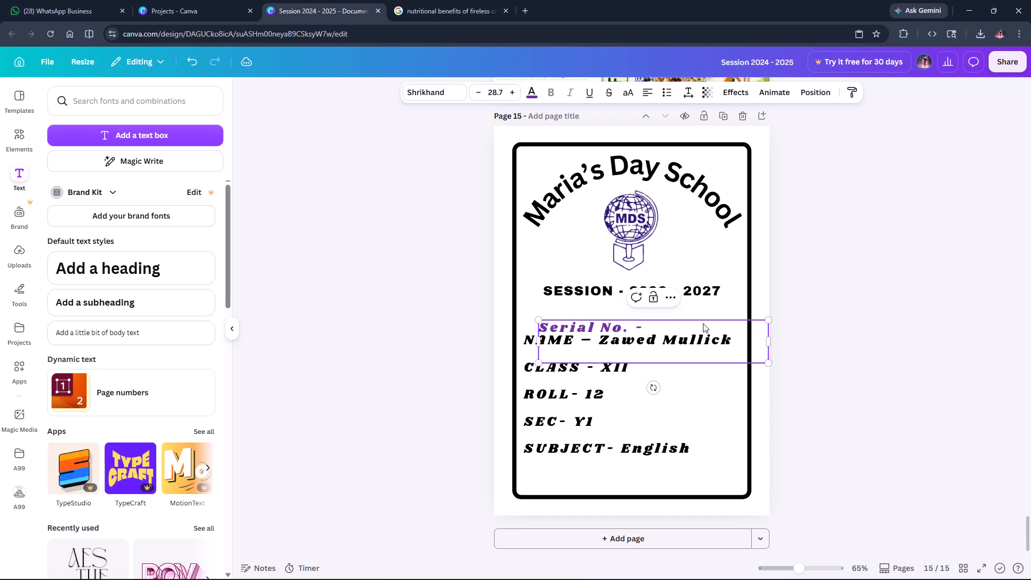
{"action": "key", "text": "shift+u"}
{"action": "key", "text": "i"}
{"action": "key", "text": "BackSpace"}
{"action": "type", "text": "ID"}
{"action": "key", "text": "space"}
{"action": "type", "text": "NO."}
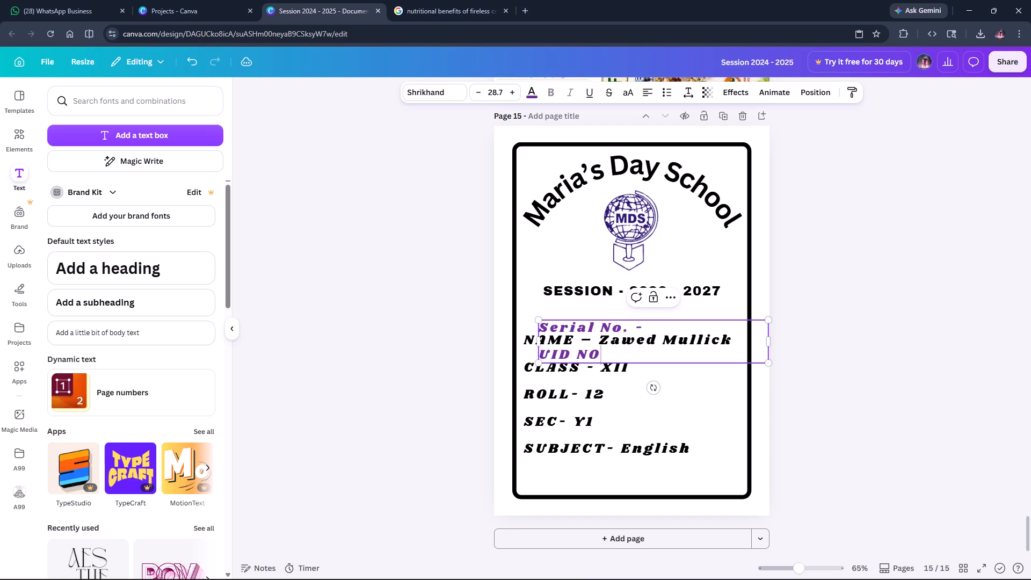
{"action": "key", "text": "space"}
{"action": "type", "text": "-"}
Scale the Serial No. and UID NO. text block down to a font size of about 17.9.
{"action": "left_click_drag", "start_coordinate": [769, 364], "coordinate": [740, 346]}
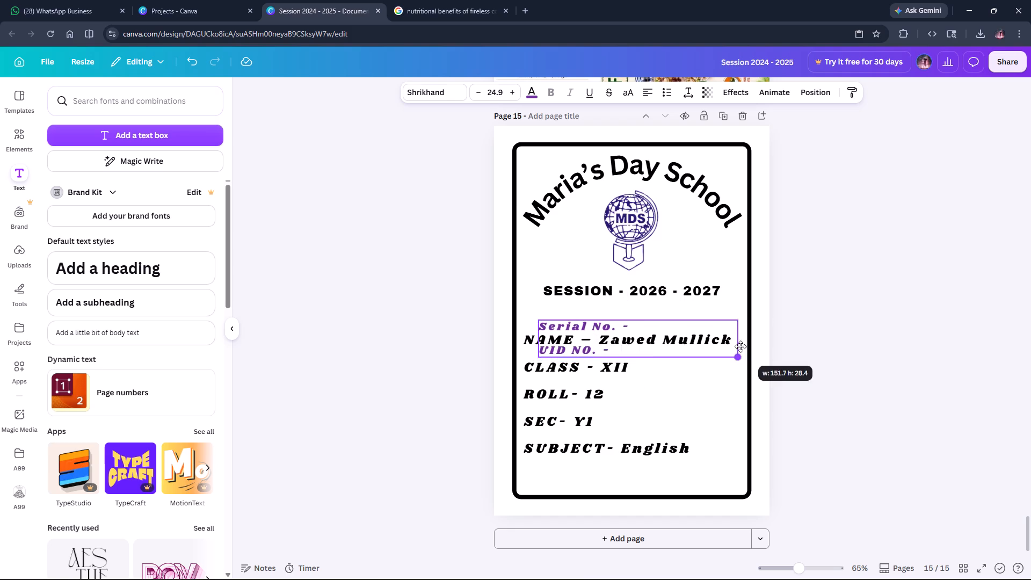
{"action": "left_click_drag", "start_coordinate": [740, 346], "coordinate": [683, 347]}
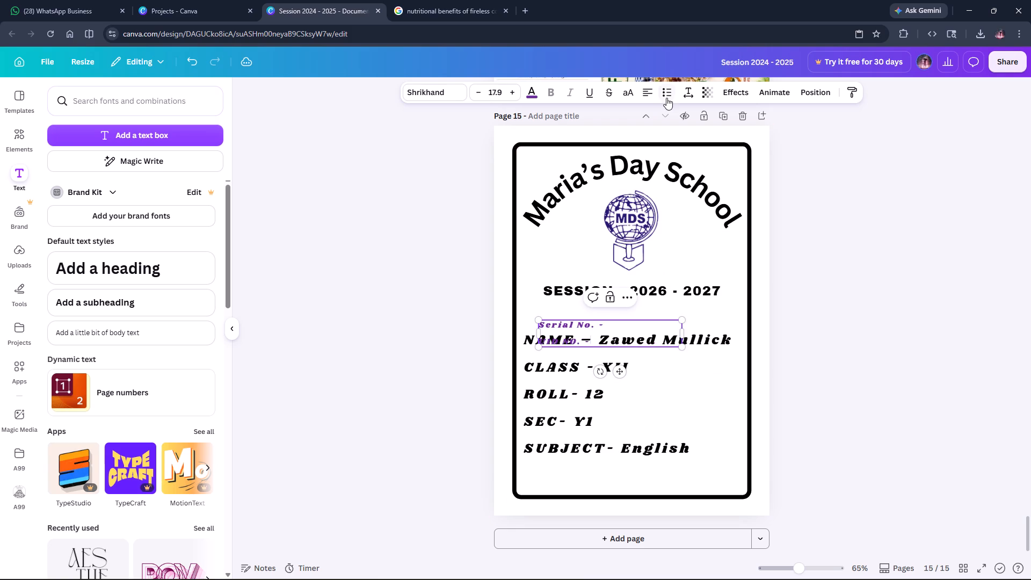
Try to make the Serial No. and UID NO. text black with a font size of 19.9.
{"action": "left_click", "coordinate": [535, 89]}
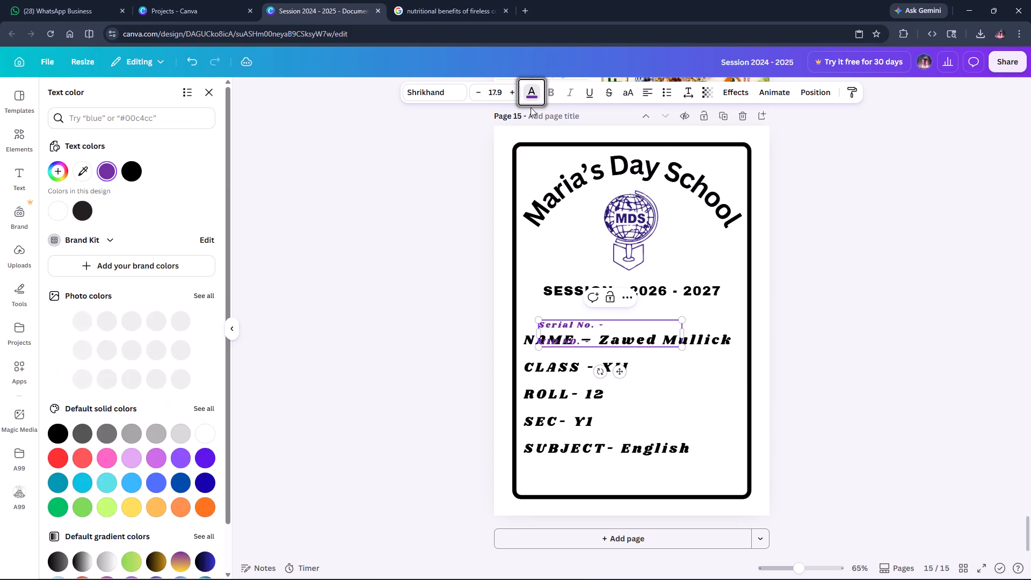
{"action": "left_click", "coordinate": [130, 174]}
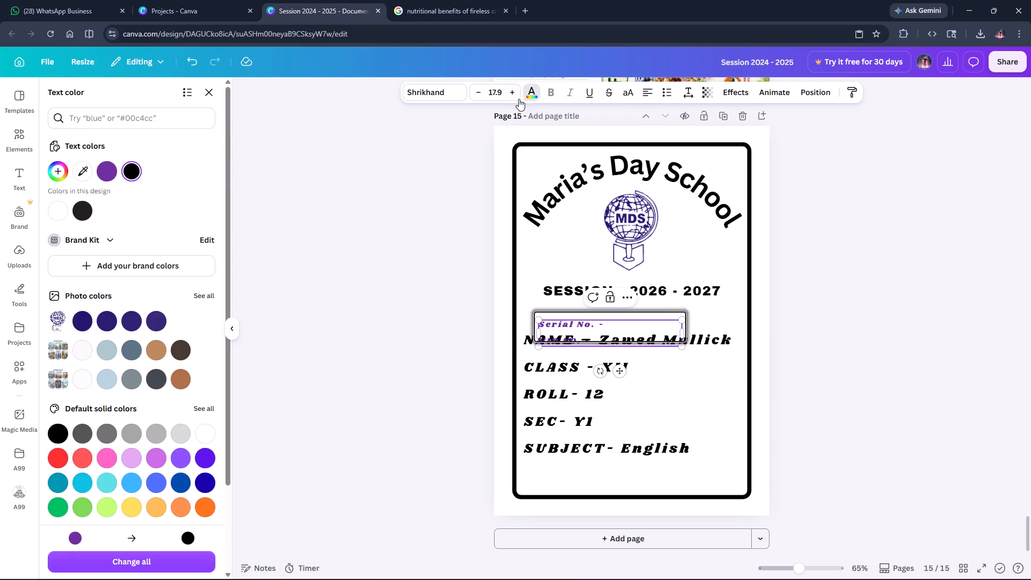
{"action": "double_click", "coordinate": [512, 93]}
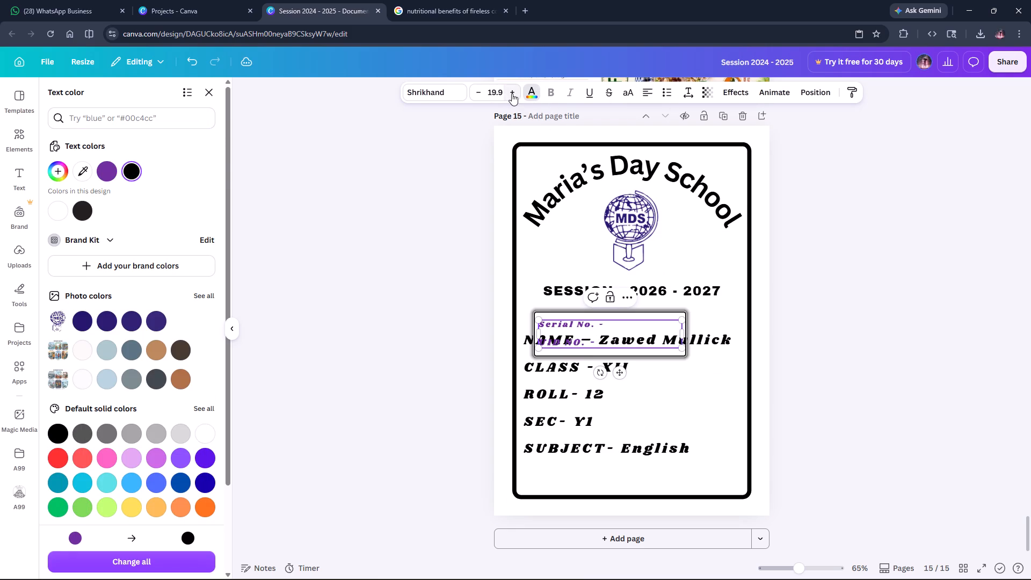
Change the text color of both the Serial No. and UID NO. lines to black.
{"action": "key", "text": "ctrl+a"}
{"action": "left_click", "coordinate": [532, 93]}
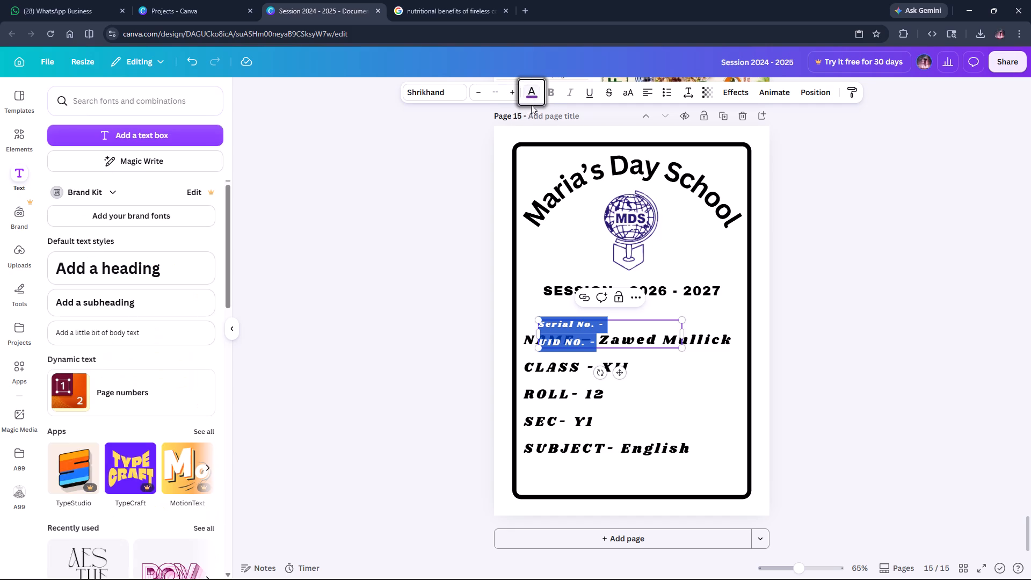
{"action": "left_click", "coordinate": [538, 93]}
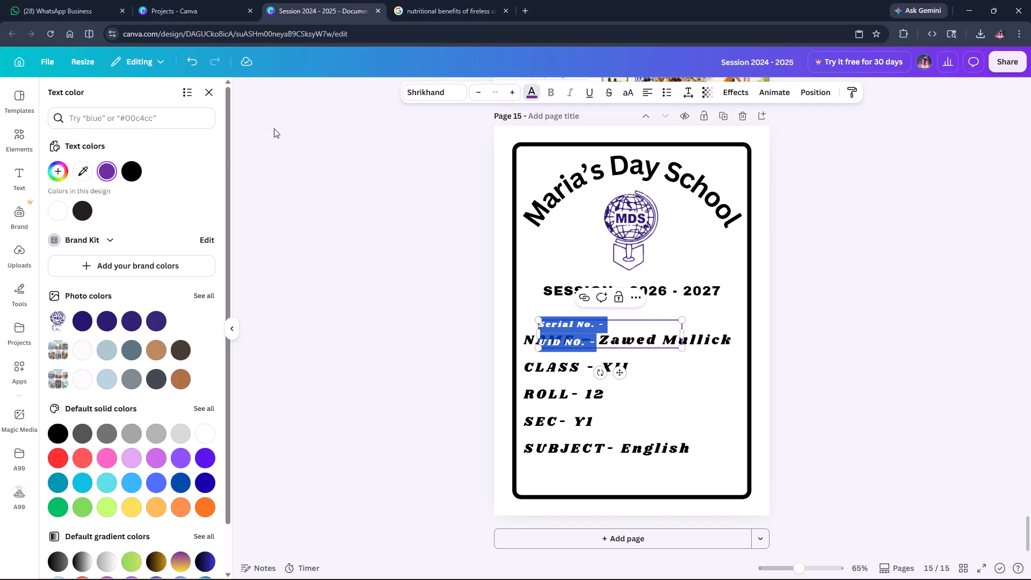
{"action": "left_click", "coordinate": [134, 168]}
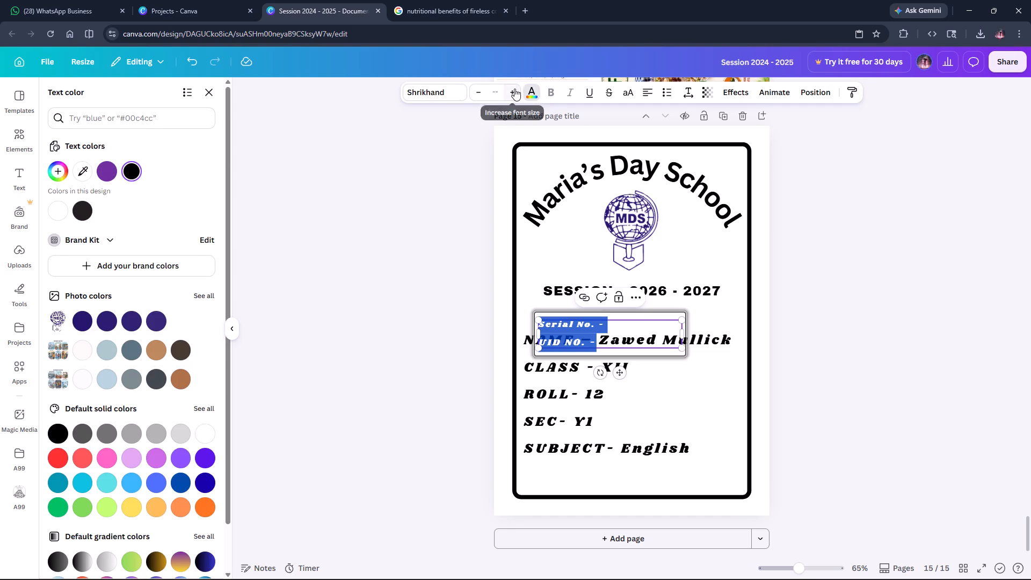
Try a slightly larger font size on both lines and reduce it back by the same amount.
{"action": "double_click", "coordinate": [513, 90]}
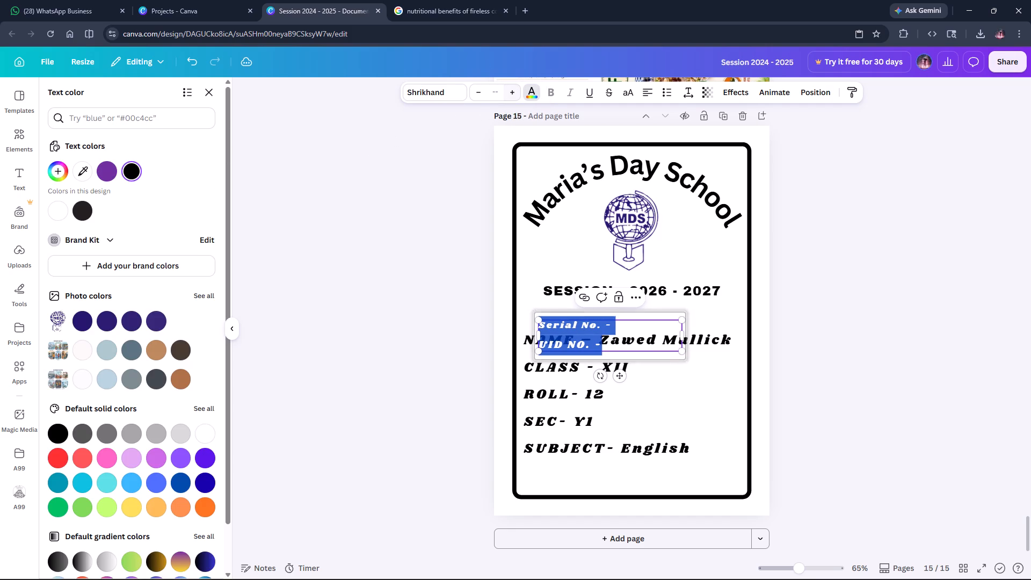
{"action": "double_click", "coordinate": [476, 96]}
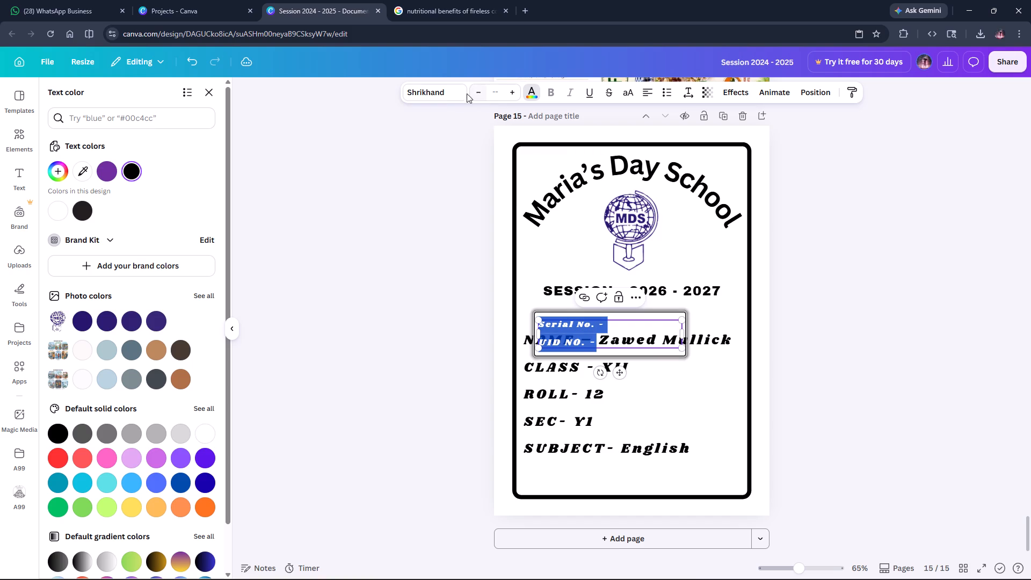
Tighten the line spacing between the Serial No. and UID NO. lines.
{"action": "left_click", "coordinate": [689, 95]}
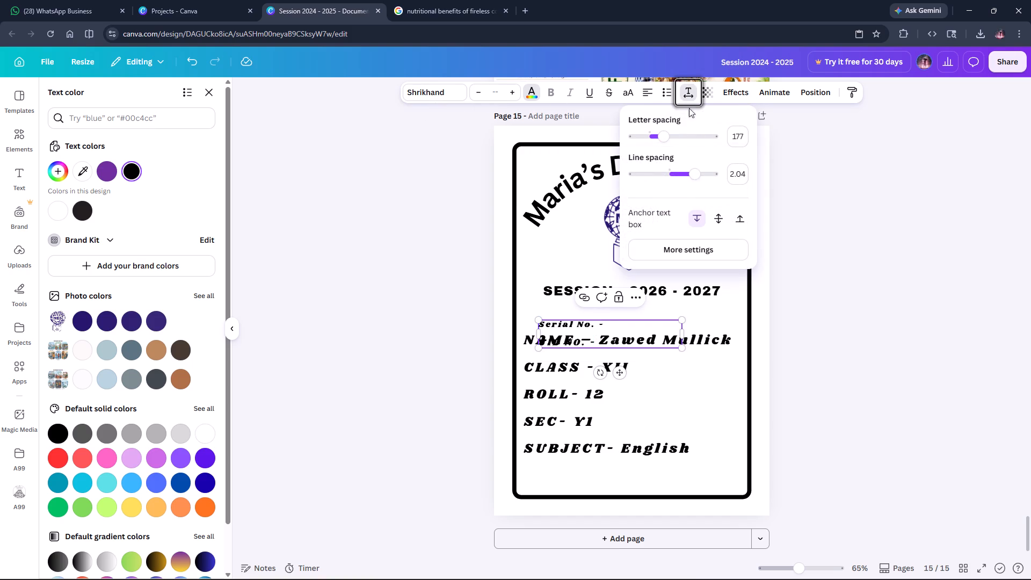
{"action": "left_click_drag", "start_coordinate": [693, 173], "coordinate": [678, 176]}
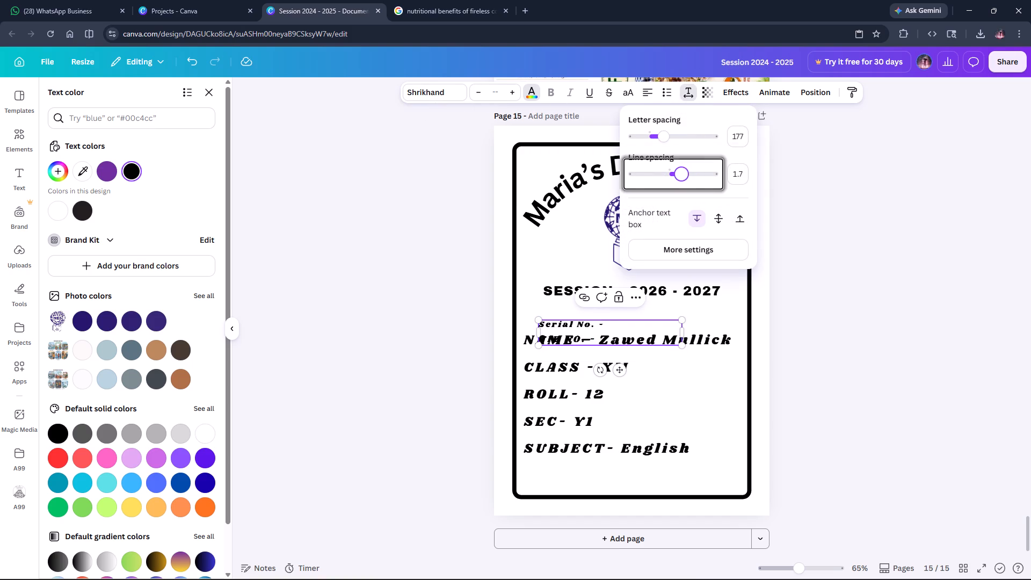
{"action": "left_click_drag", "start_coordinate": [678, 176], "coordinate": [666, 180]}
{"action": "left_click", "coordinate": [701, 315]}
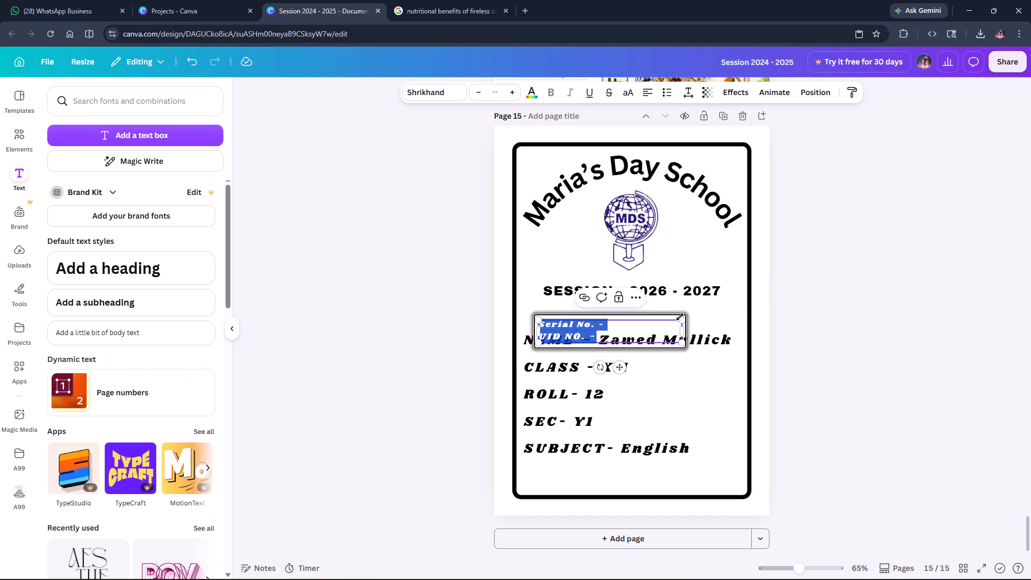
Move the Serial No. and UID NO. block below the subject line, just inside the bottom of the page frame.
{"action": "left_click", "coordinate": [657, 325]}
{"action": "left_click", "coordinate": [693, 318]}
{"action": "left_click_drag", "start_coordinate": [660, 327], "coordinate": [695, 439]}
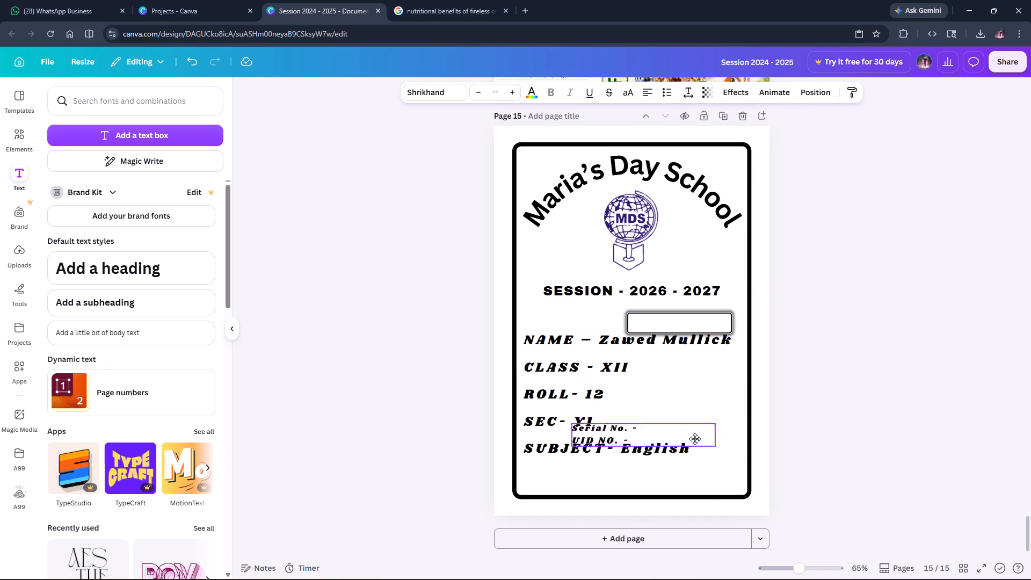
{"action": "left_click_drag", "start_coordinate": [695, 439], "coordinate": [695, 475]}
Reduce the font size of the "Serial No. -" line to 12.9.
{"action": "double_click", "coordinate": [613, 487]}
{"action": "left_click", "coordinate": [601, 485]}
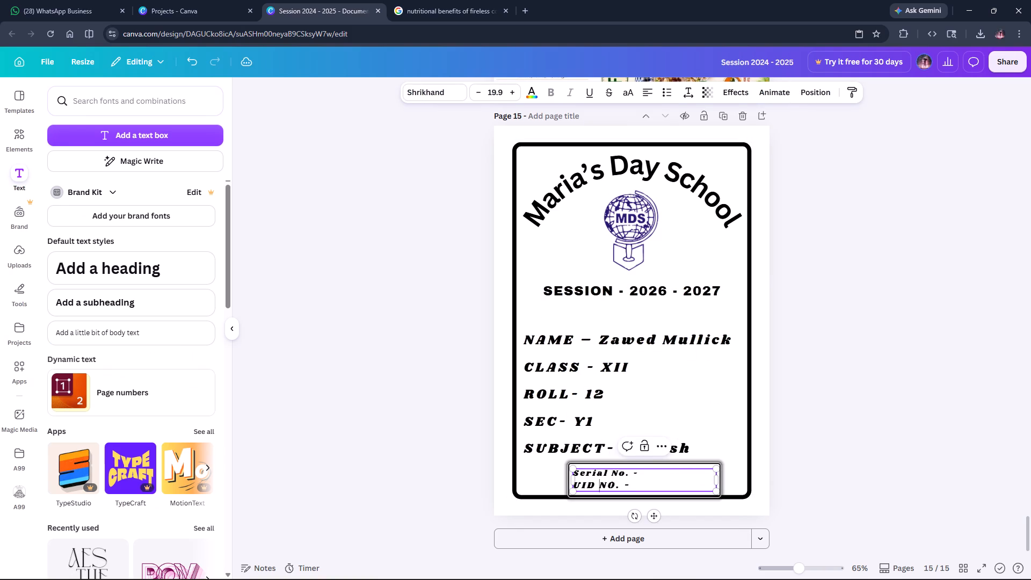
{"action": "double_click", "coordinate": [601, 485]}
{"action": "left_click", "coordinate": [658, 475]}
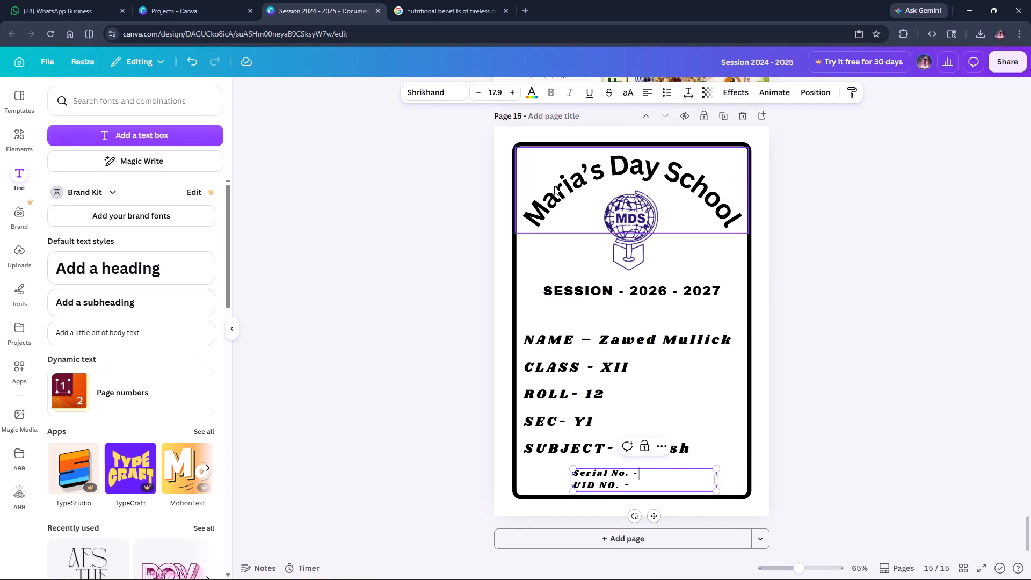
{"action": "left_click", "coordinate": [478, 91]}
{"action": "triple_click", "coordinate": [484, 95]}
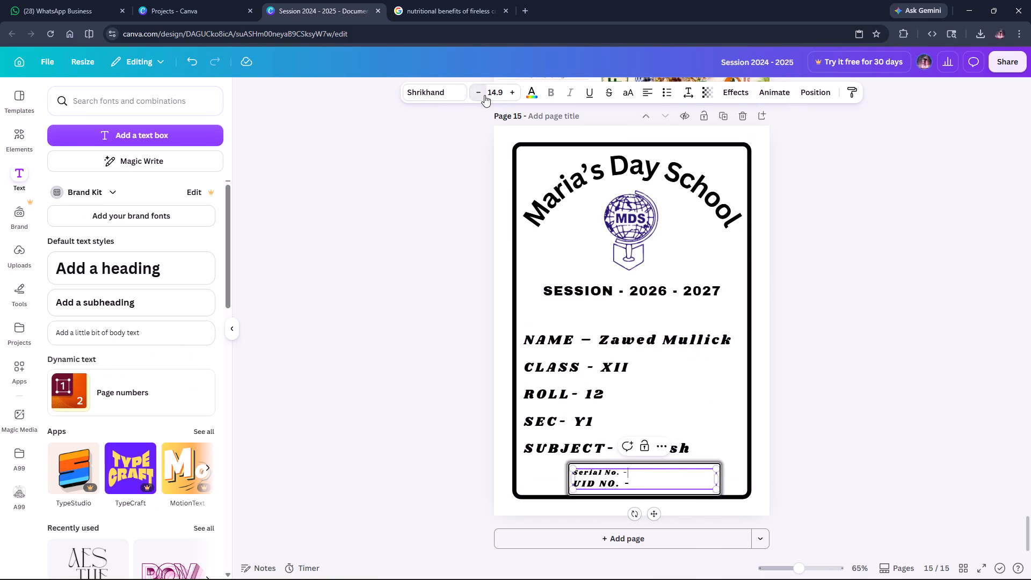
{"action": "left_click", "coordinate": [484, 95]}
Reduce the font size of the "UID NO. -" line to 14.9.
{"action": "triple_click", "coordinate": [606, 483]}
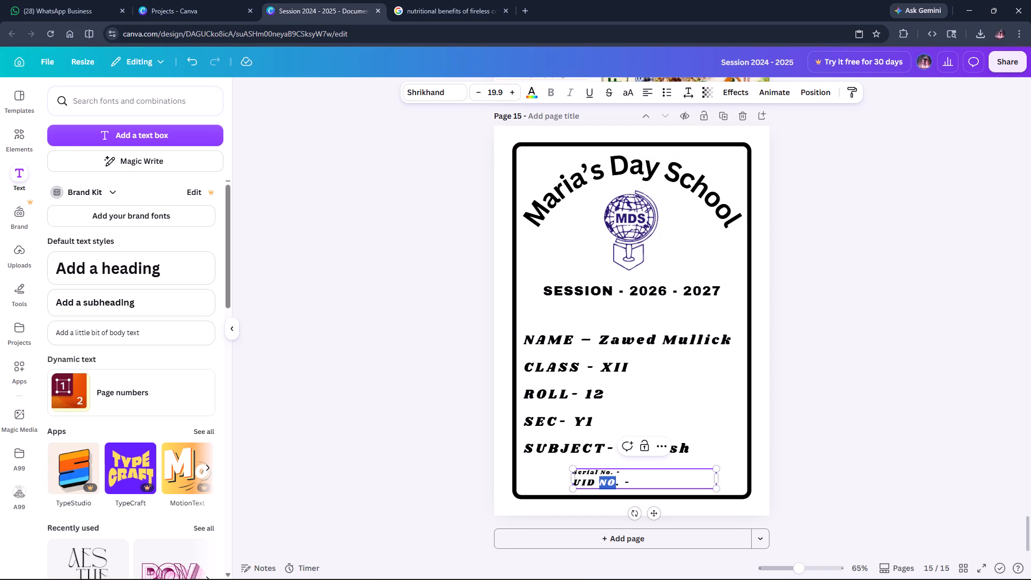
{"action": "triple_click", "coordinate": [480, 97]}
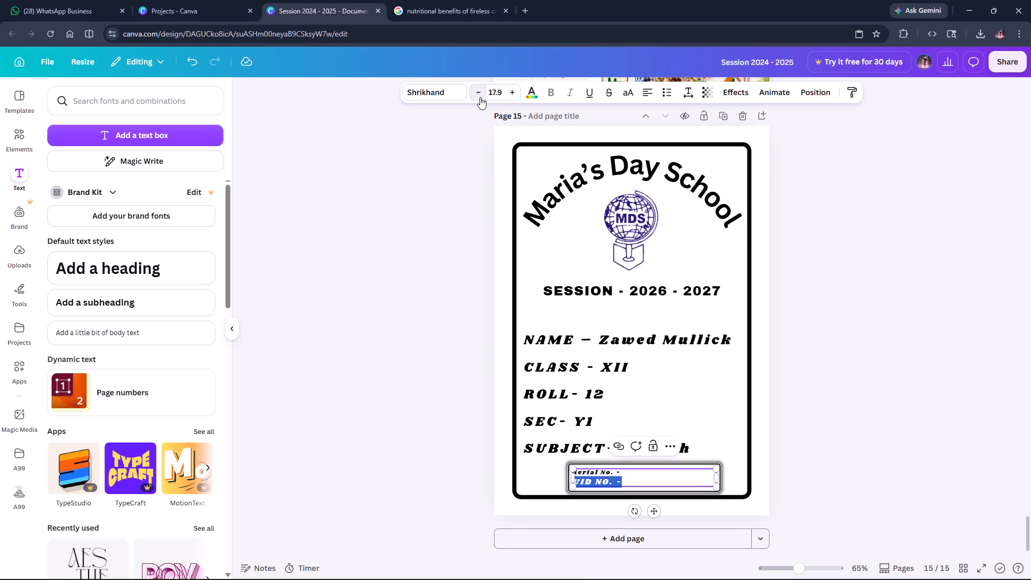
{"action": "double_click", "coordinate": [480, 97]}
Copy the 28.7 font size from the student details block and apply it to the "UID NO. -" line.
{"action": "left_click", "coordinate": [538, 401]}
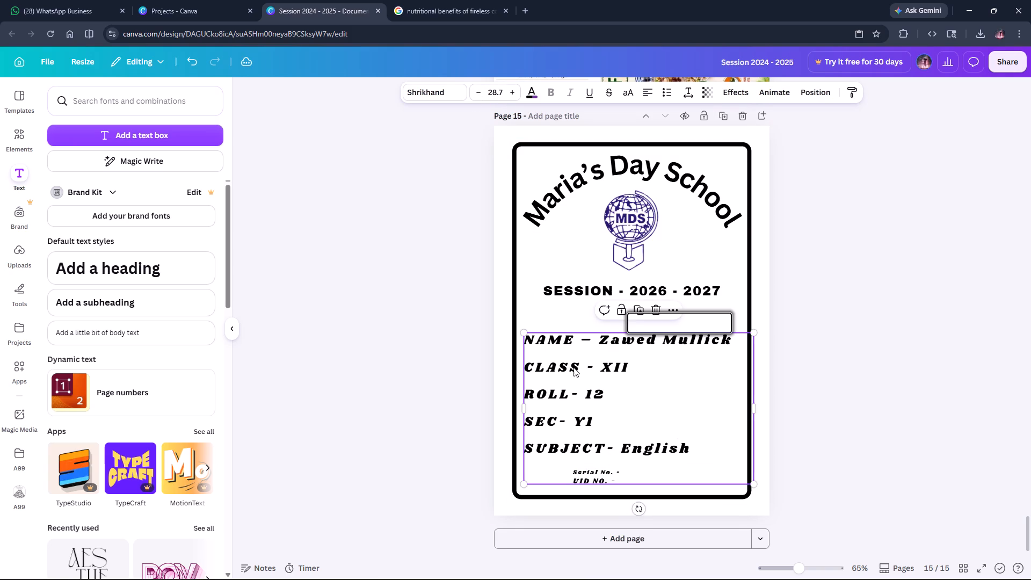
{"action": "double_click", "coordinate": [494, 88]}
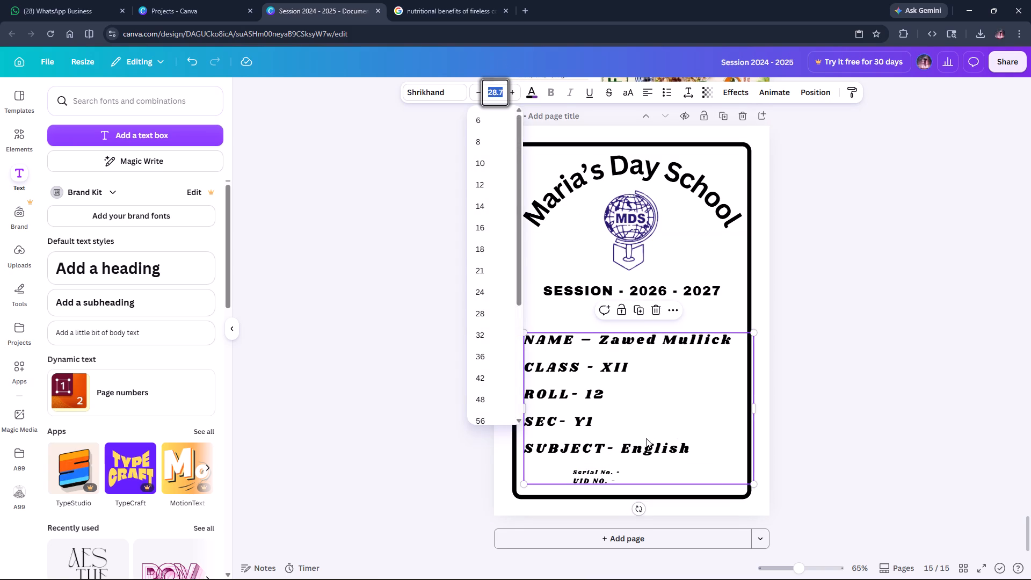
{"action": "key", "text": "ctrl+c"}
{"action": "triple_click", "coordinate": [594, 479]}
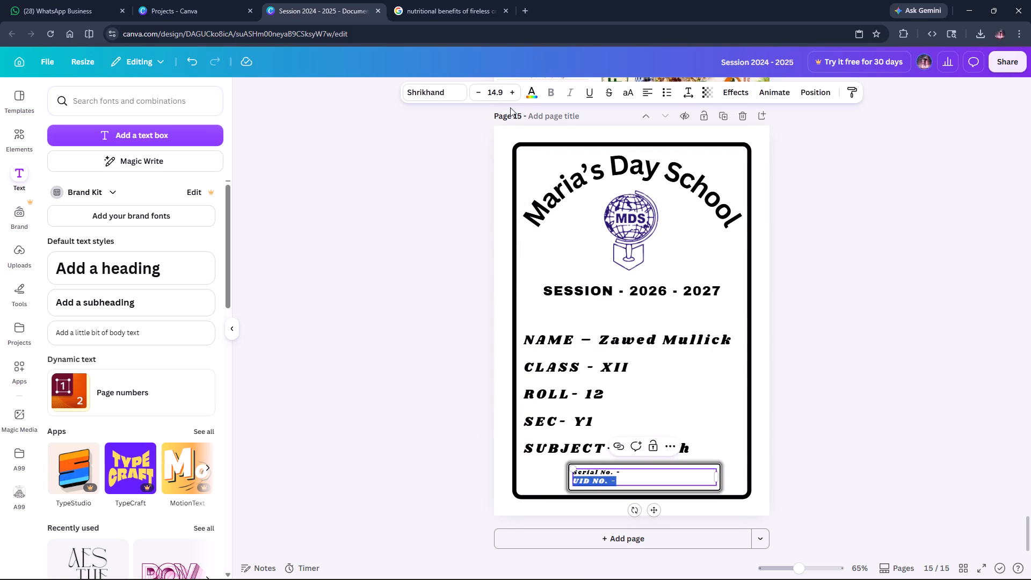
{"action": "double_click", "coordinate": [498, 86]}
{"action": "key", "text": "ctrl+v"}
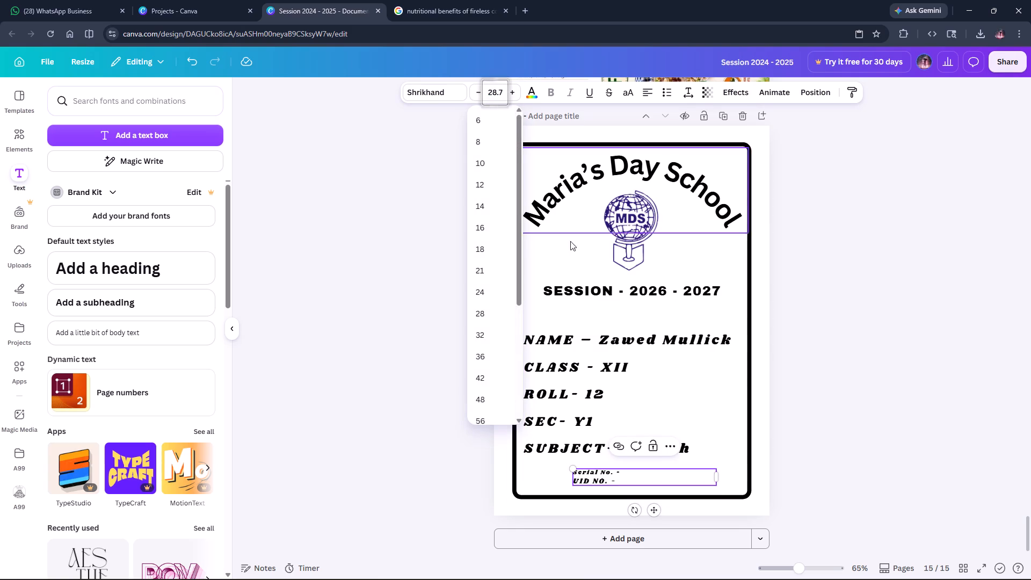
{"action": "left_click", "coordinate": [638, 426]}
Apply the copied 28.7 font size to the "Serial No. -" line.
{"action": "triple_click", "coordinate": [604, 474]}
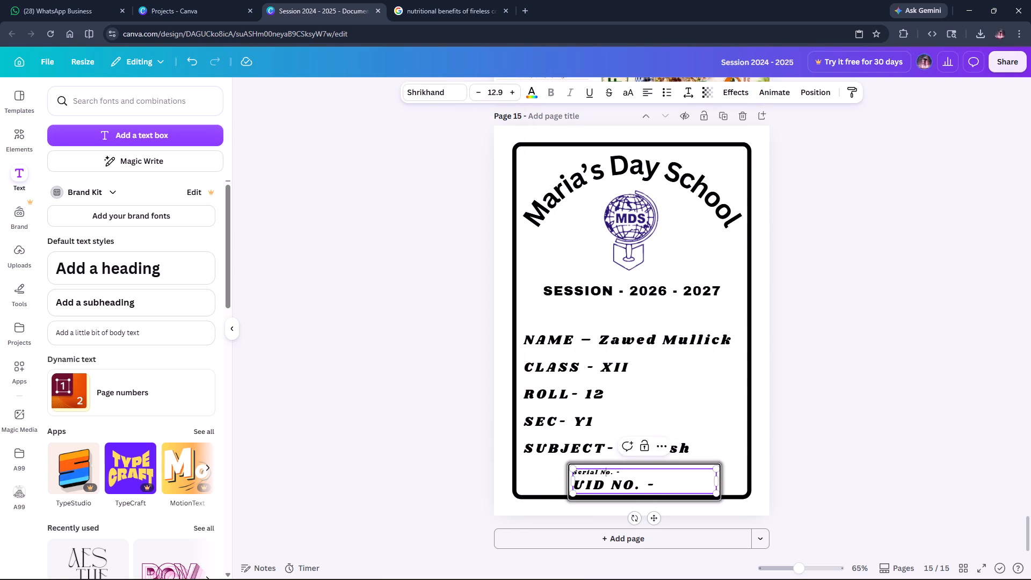
{"action": "left_click", "coordinate": [493, 91], "text": "ctrl"}
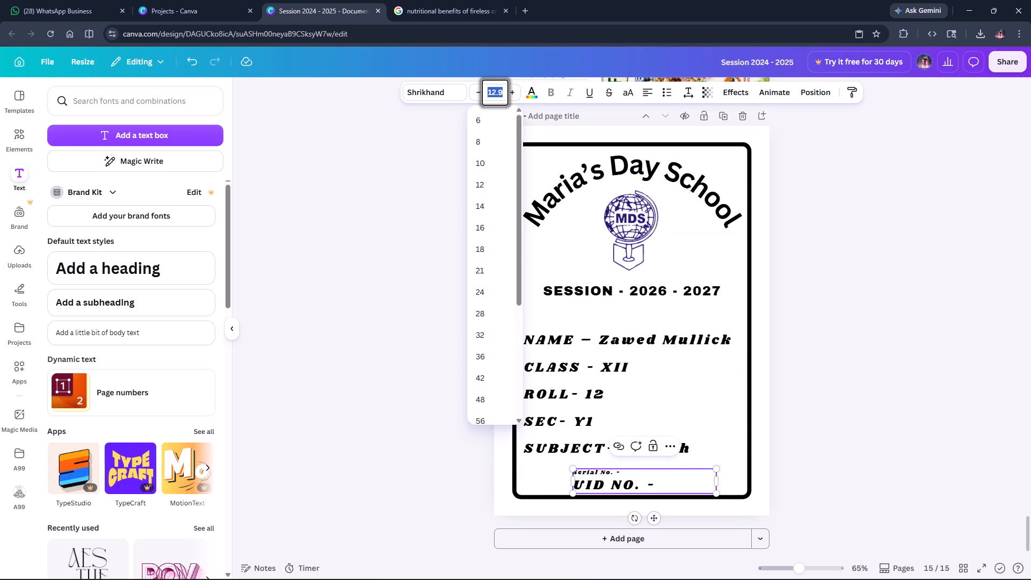
{"action": "key", "text": "ctrl+v"}
{"action": "left_click", "coordinate": [638, 363]}
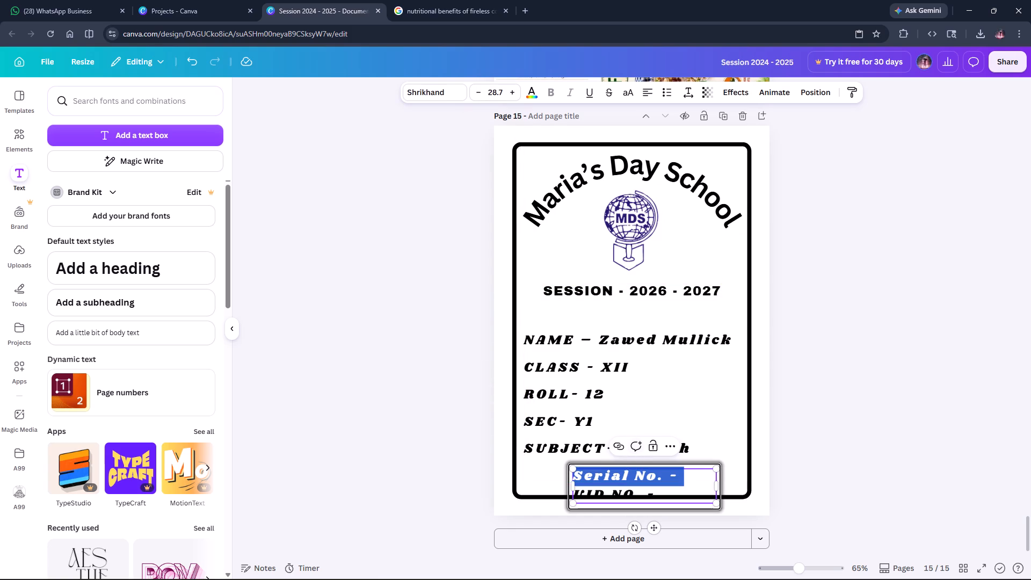
Scale the Serial No. and UID NO. block down to a font size of about 22.6 so it fits inside the page frame.
{"action": "left_click_drag", "start_coordinate": [717, 507], "coordinate": [679, 490]}
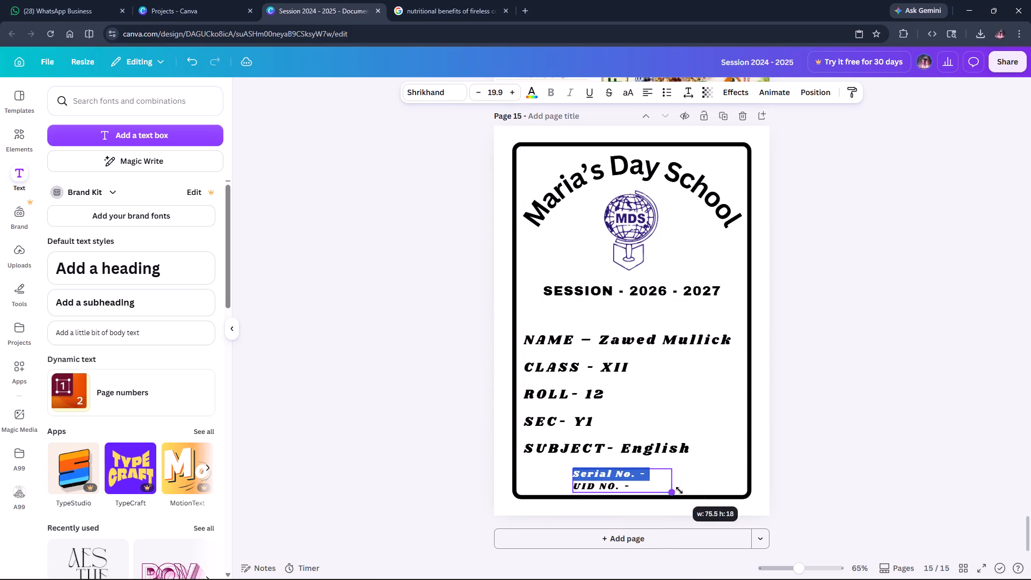
{"action": "left_click_drag", "start_coordinate": [679, 490], "coordinate": [688, 495]}
{"action": "left_click_drag", "start_coordinate": [672, 485], "coordinate": [629, 473]}
{"action": "left_click", "coordinate": [703, 455]}
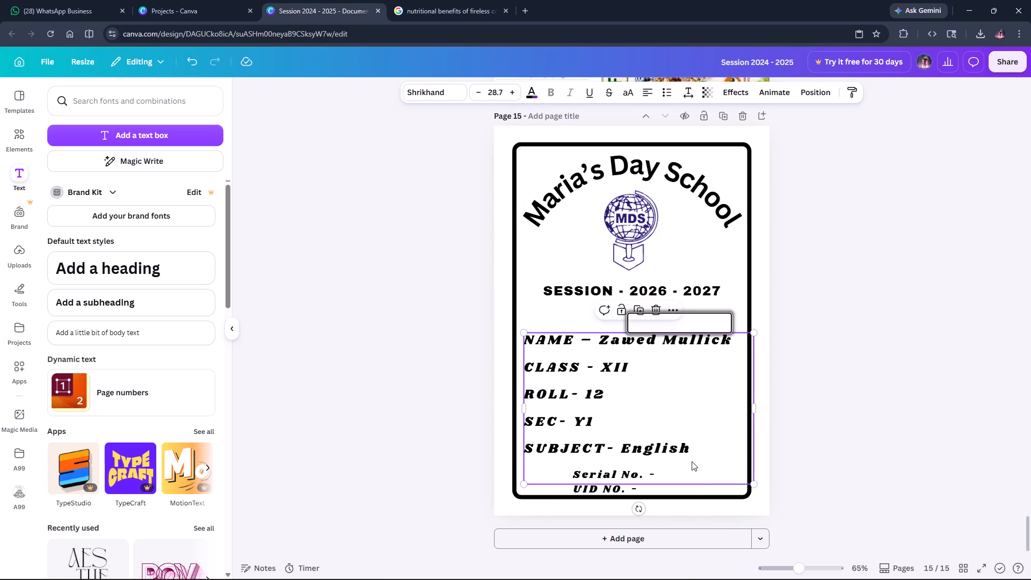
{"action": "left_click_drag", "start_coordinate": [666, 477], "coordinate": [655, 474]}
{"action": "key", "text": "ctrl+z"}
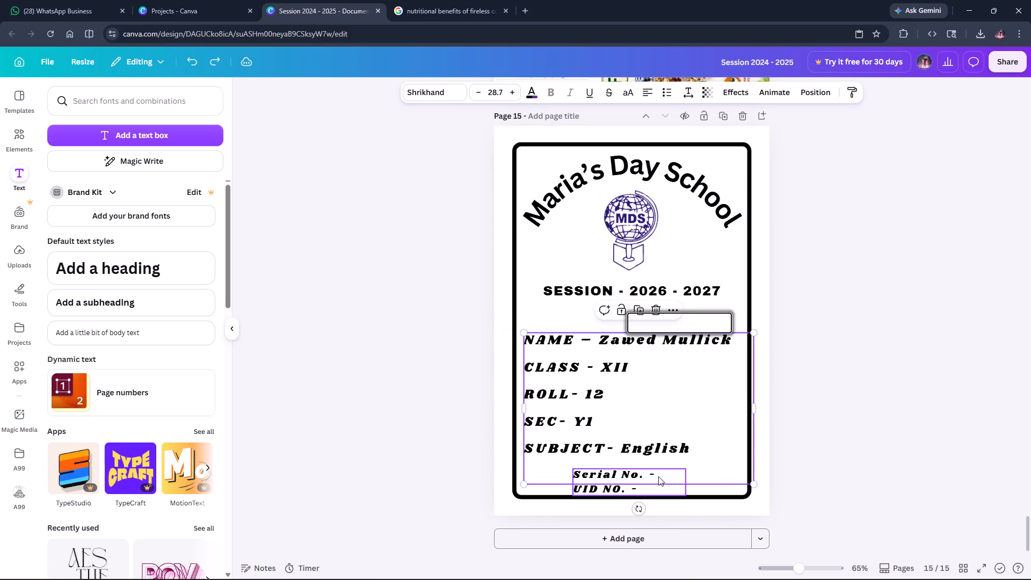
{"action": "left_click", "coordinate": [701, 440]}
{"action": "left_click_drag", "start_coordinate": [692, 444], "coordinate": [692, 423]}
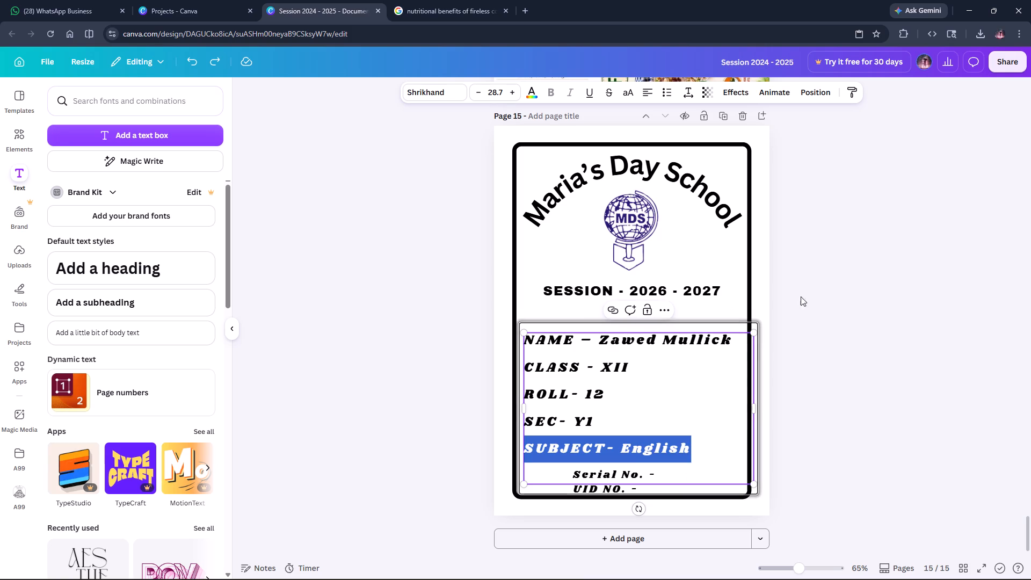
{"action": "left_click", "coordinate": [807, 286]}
Move the student details block up, closer to the session line, to free room above the frame's bottom edge.
{"action": "left_click_drag", "start_coordinate": [651, 396], "coordinate": [651, 380]}
Move the Serial No. and UID NO. block directly under the SUBJECT line, left-aligned with the student details.
{"action": "left_click_drag", "start_coordinate": [627, 482], "coordinate": [593, 458]}
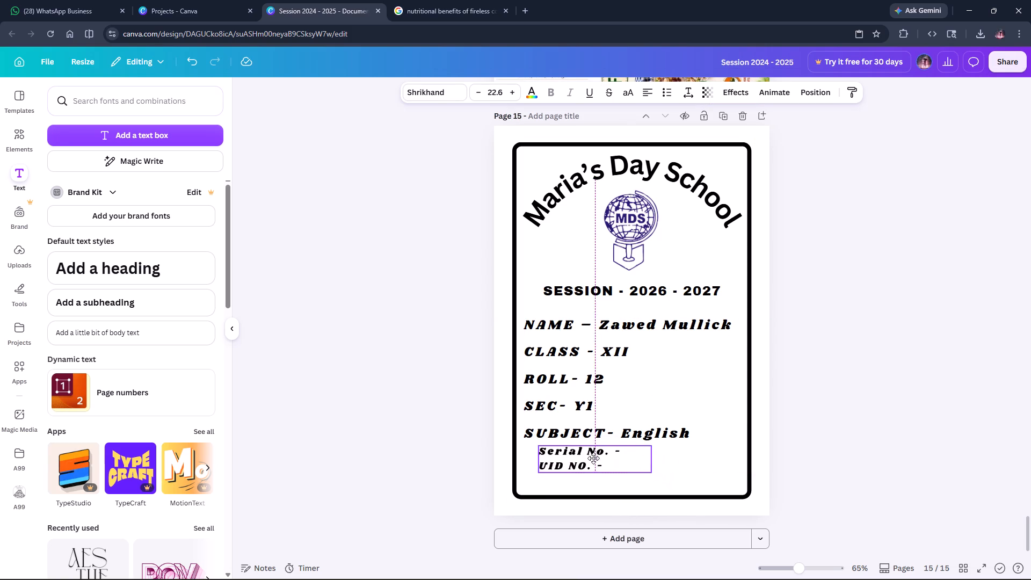
{"action": "left_click_drag", "start_coordinate": [593, 458], "coordinate": [576, 459]}
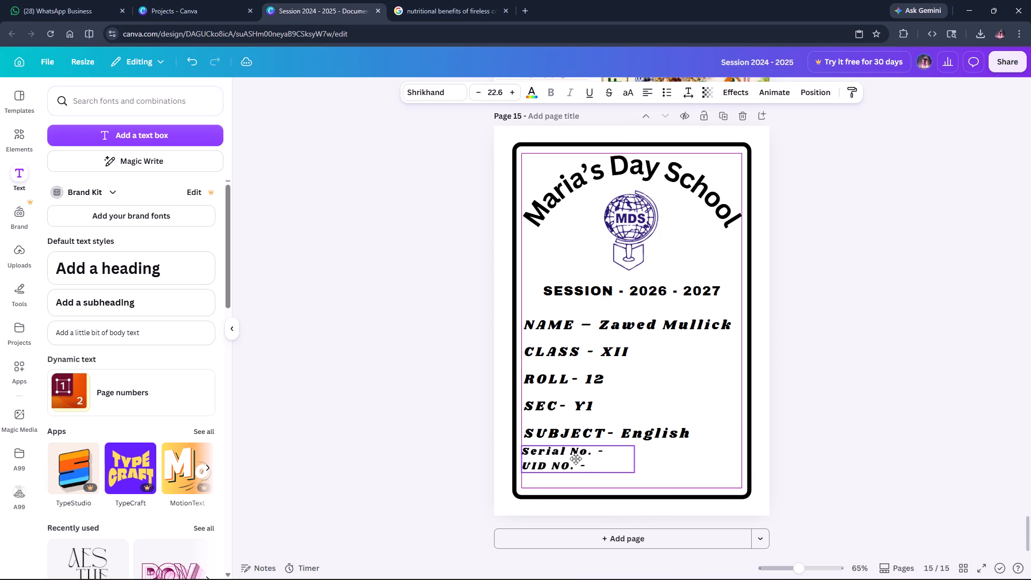
{"action": "left_click_drag", "start_coordinate": [576, 459], "coordinate": [578, 459]}
Enlarge the Serial No. and UID NO. block to a font size of about 31.4.
{"action": "left_click_drag", "start_coordinate": [635, 471], "coordinate": [665, 492]}
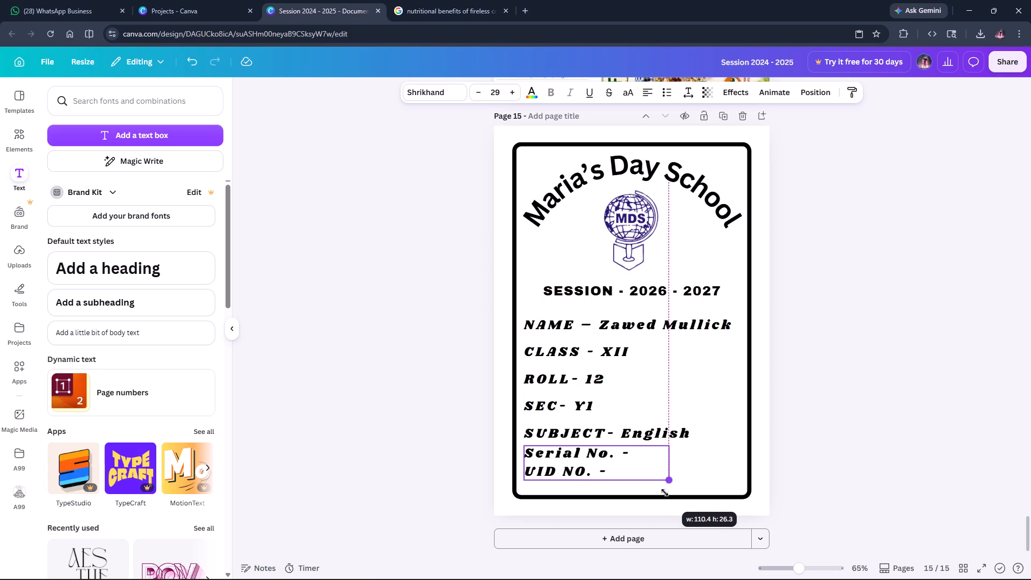
{"action": "left_click_drag", "start_coordinate": [665, 492], "coordinate": [676, 496]}
{"action": "left_click", "coordinate": [676, 496]}
Complete the Serial No. line with 140 and the UID NO. line with the student's UID number.
{"action": "left_click", "coordinate": [663, 455]}
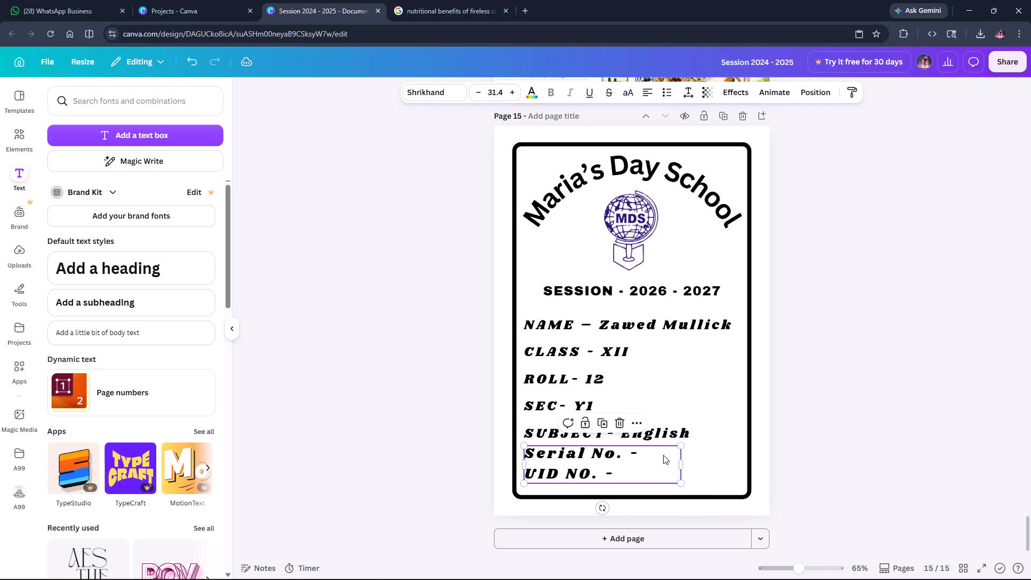
{"action": "triple_click", "coordinate": [661, 452]}
{"action": "left_click", "coordinate": [661, 454]}
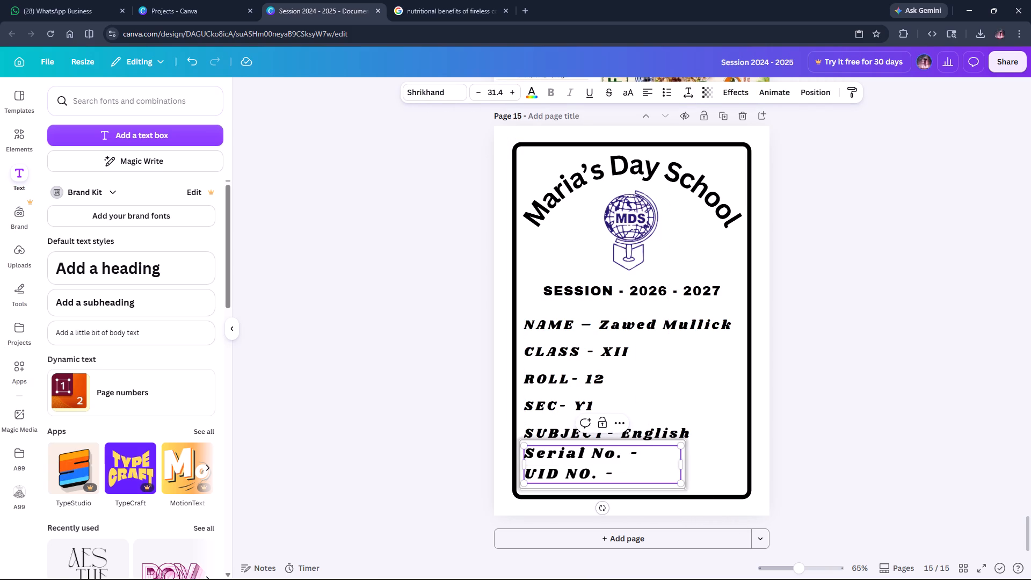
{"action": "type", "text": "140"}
{"action": "left_click", "coordinate": [633, 479]}
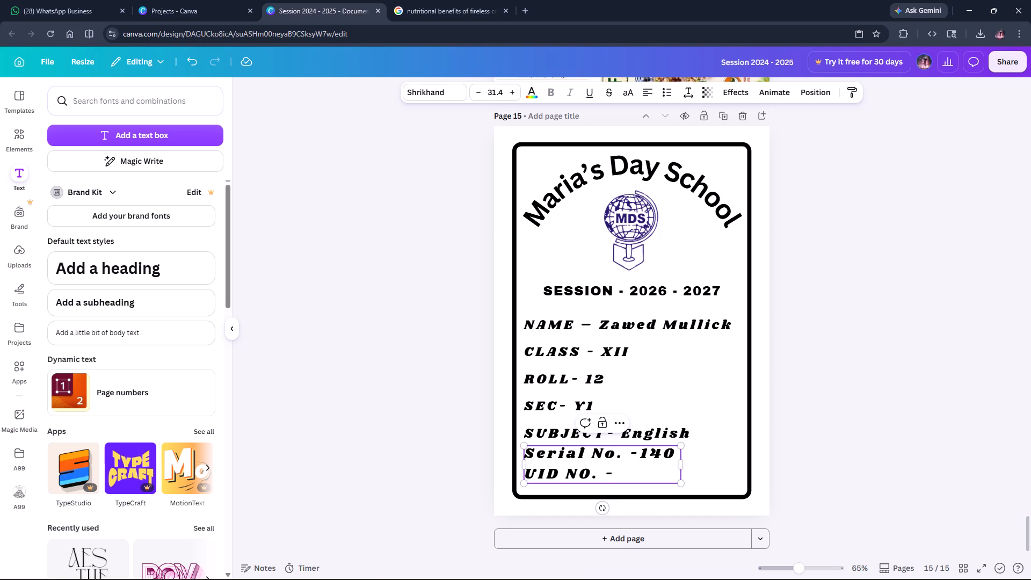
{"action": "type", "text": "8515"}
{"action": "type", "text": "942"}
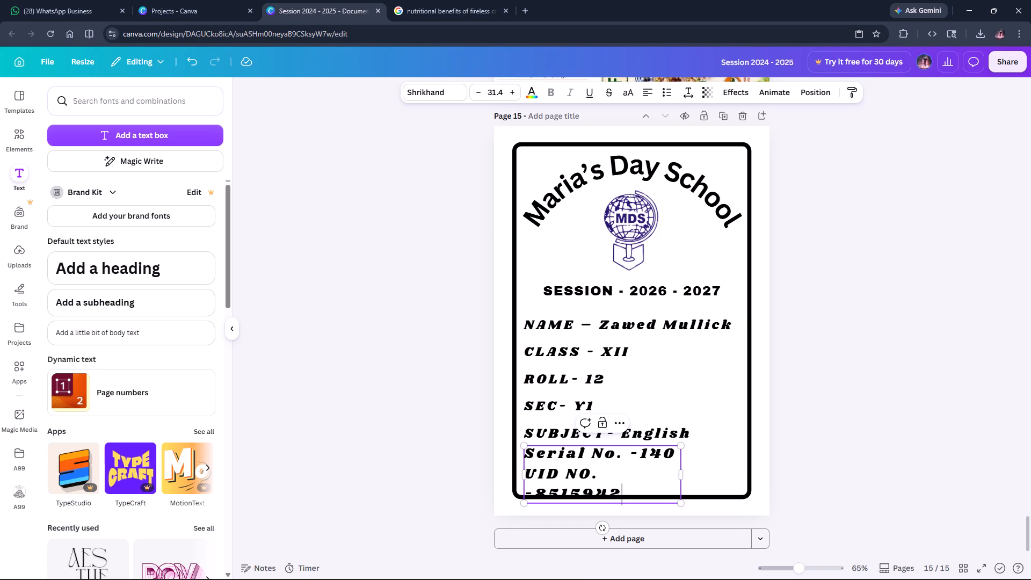
Scale the Serial No. and UID NO. text to about 30.4 and widen its box so the UID fits on one line.
{"action": "left_click_drag", "start_coordinate": [681, 504], "coordinate": [677, 499]}
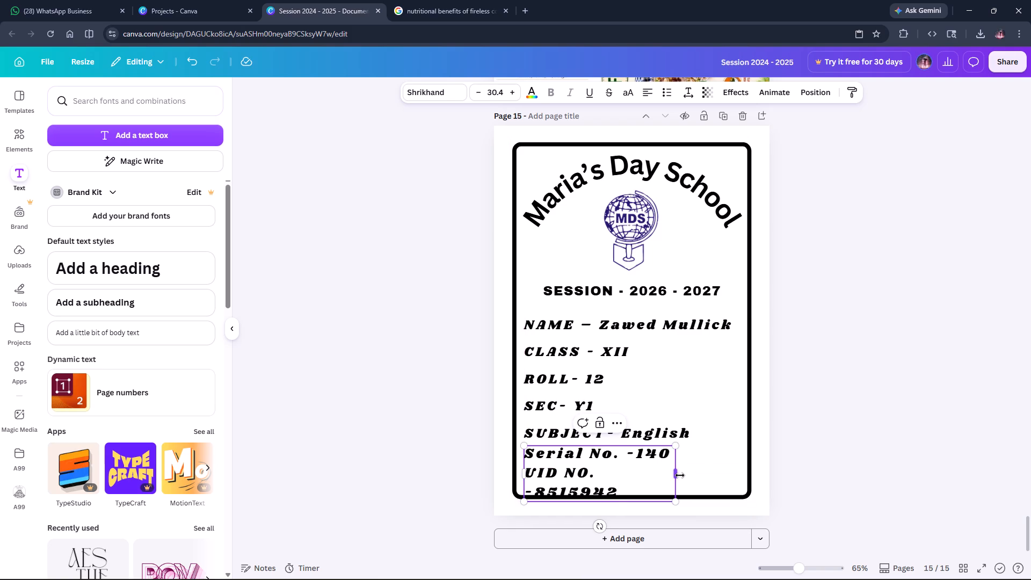
{"action": "left_click_drag", "start_coordinate": [680, 475], "coordinate": [733, 470]}
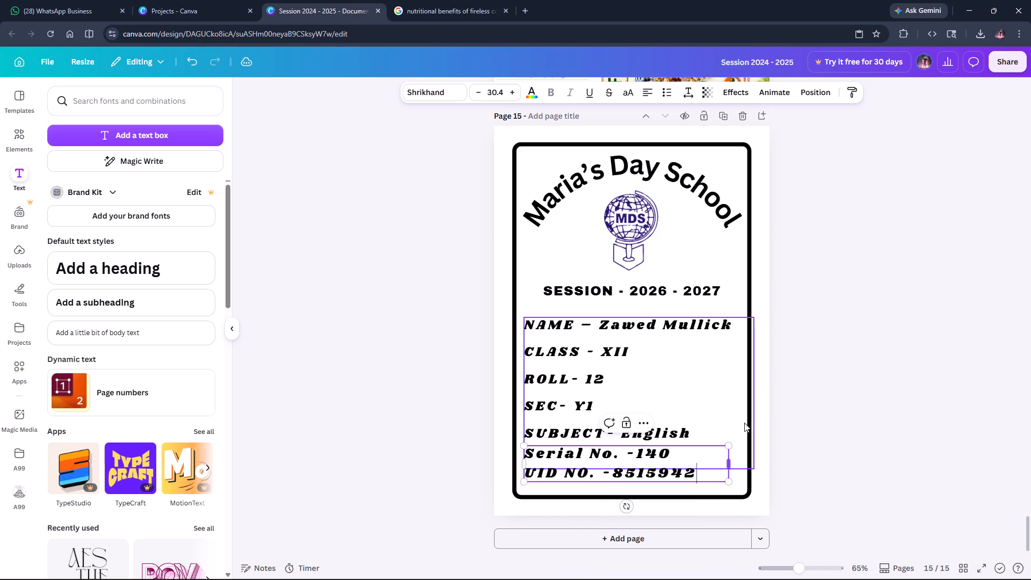
{"action": "left_click", "coordinate": [738, 387]}
{"action": "left_click", "coordinate": [828, 367]}
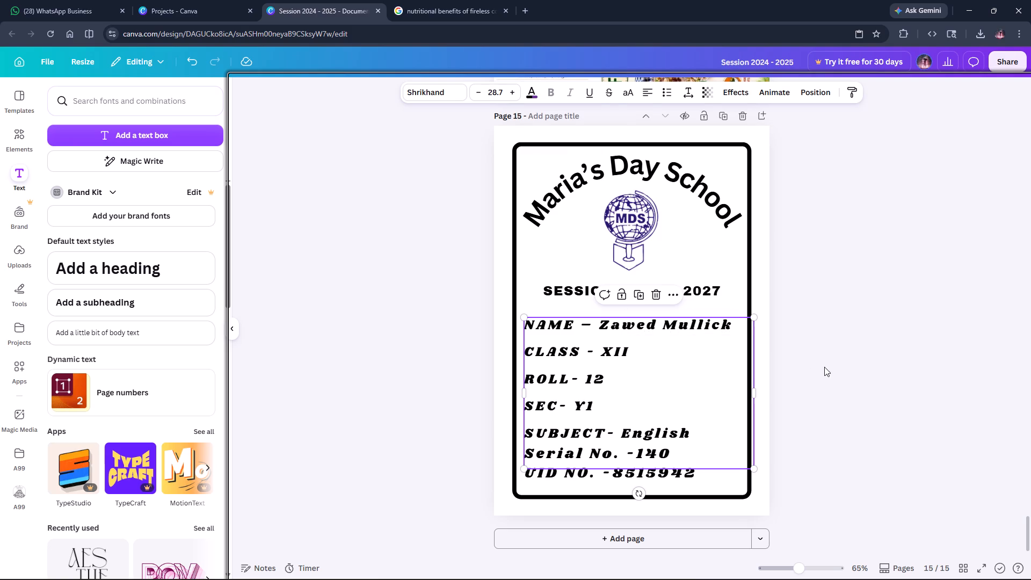
Increase the line spacing of the Serial No. and UID NO. block slightly.
{"action": "left_click", "coordinate": [663, 456]}
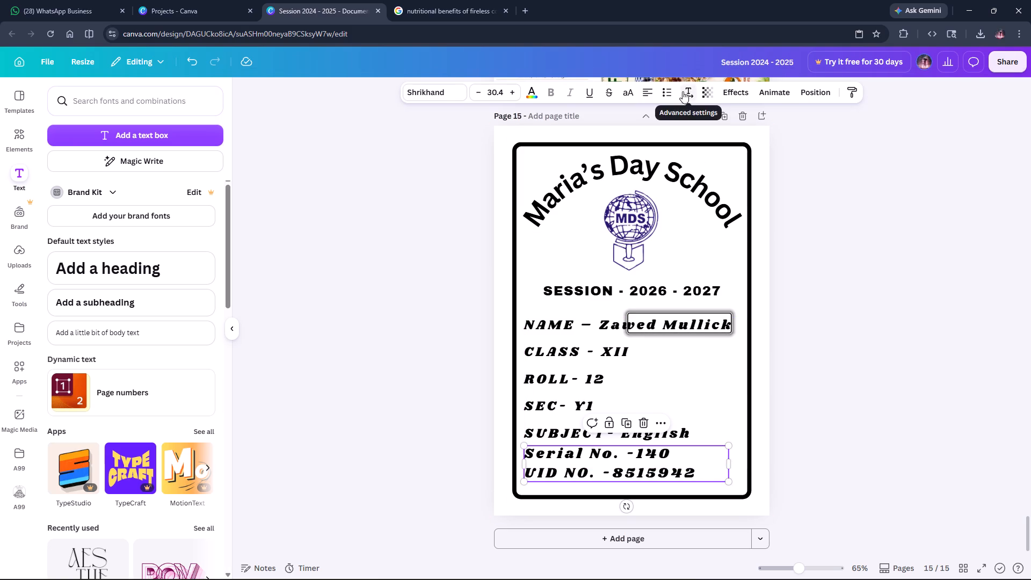
{"action": "left_click", "coordinate": [691, 89]}
{"action": "left_click_drag", "start_coordinate": [670, 173], "coordinate": [671, 173]}
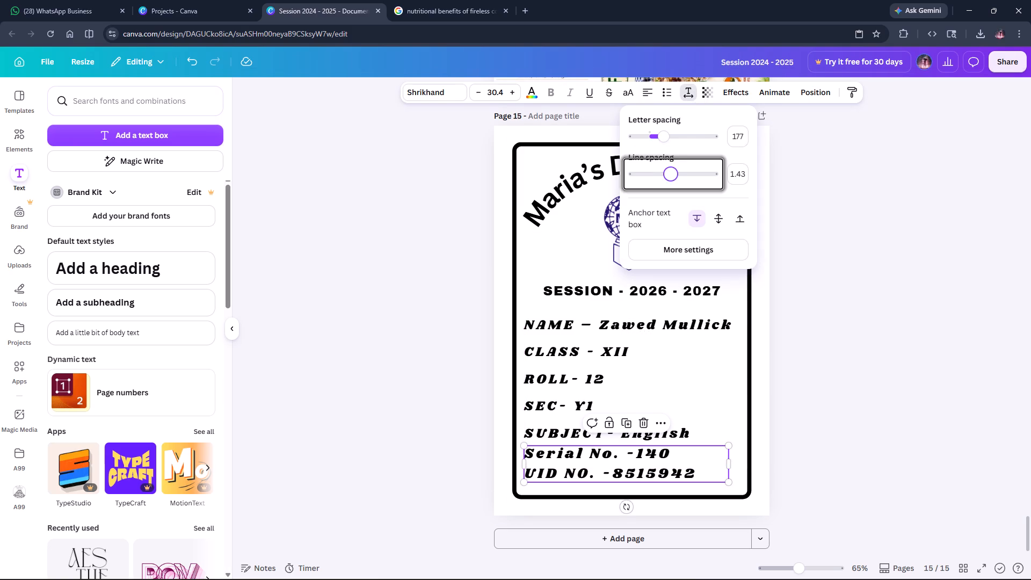
{"action": "left_click_drag", "start_coordinate": [671, 173], "coordinate": [674, 175]}
{"action": "left_click", "coordinate": [835, 344]}
{"action": "left_click", "coordinate": [841, 403]}
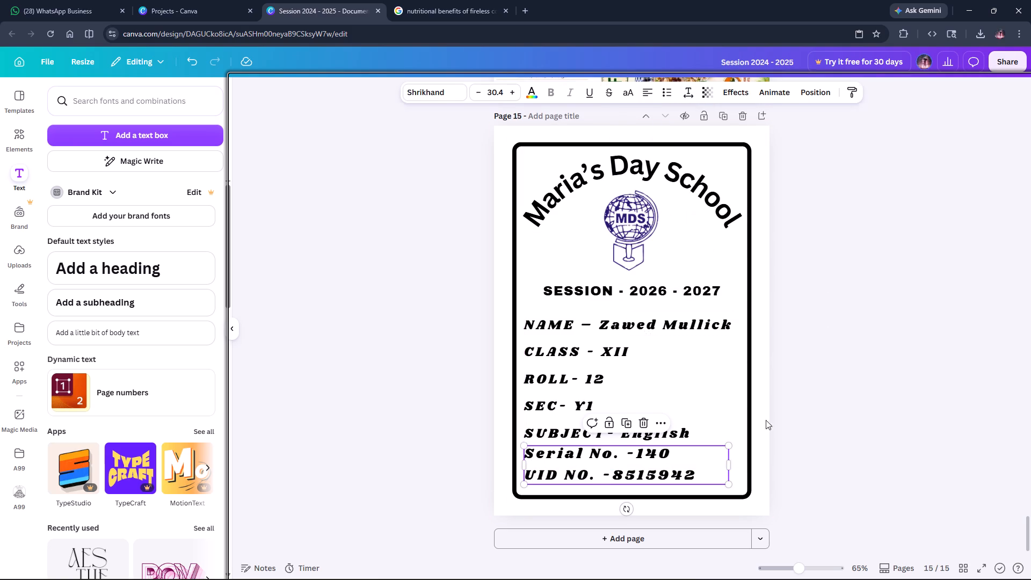
Nudge the Serial No. and UID NO. block down slightly to leave a gap below the SUBJECT line.
{"action": "left_click_drag", "start_coordinate": [686, 454], "coordinate": [686, 455]}
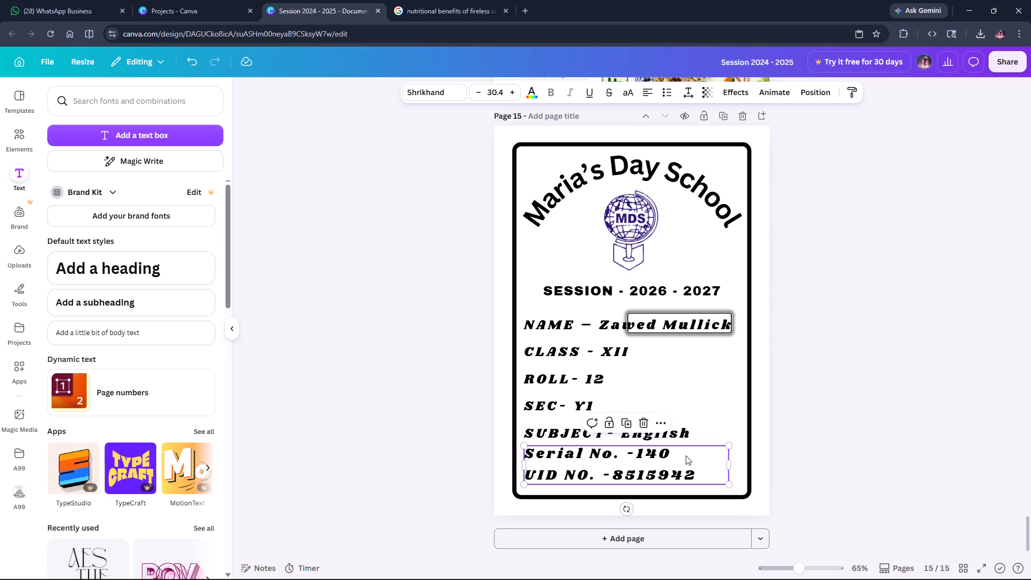
{"action": "left_click_drag", "start_coordinate": [686, 455], "coordinate": [686, 461]}
{"action": "left_click", "coordinate": [823, 387]}
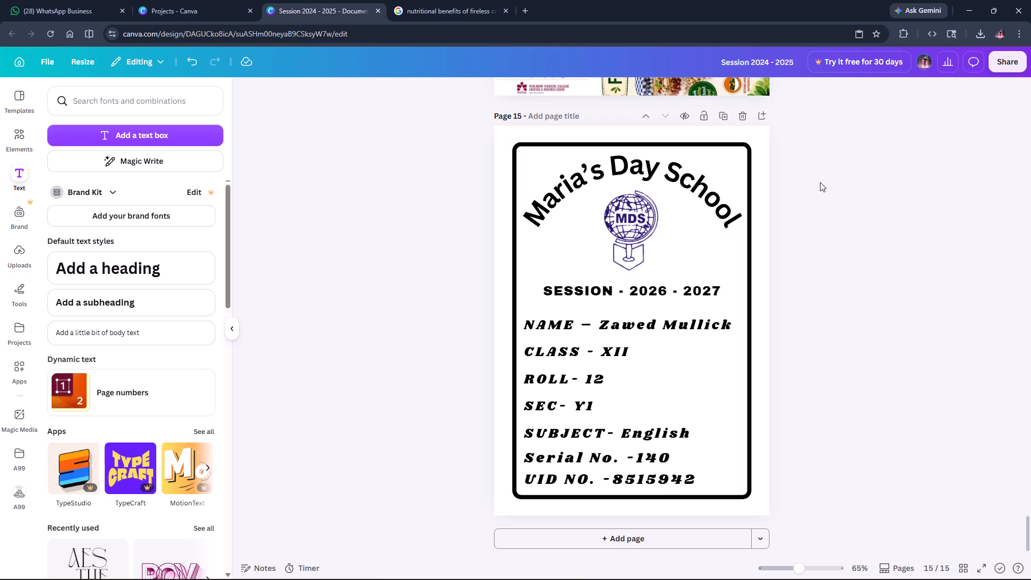
Set up a PDF download of the design containing only page 15, the English subject cover, leaving out page 14.
{"action": "left_click", "coordinate": [989, 62]}
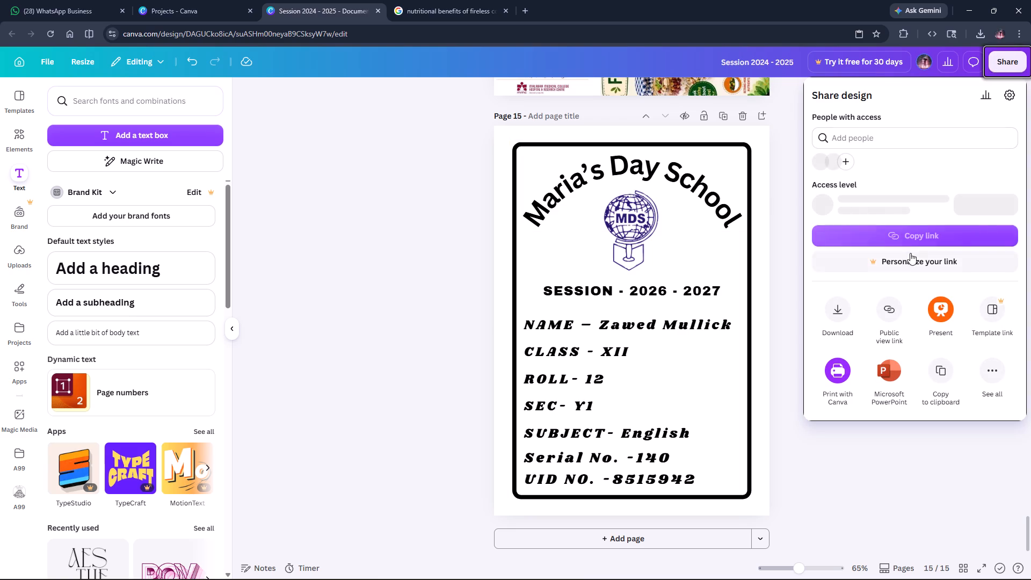
{"action": "left_click", "coordinate": [843, 320]}
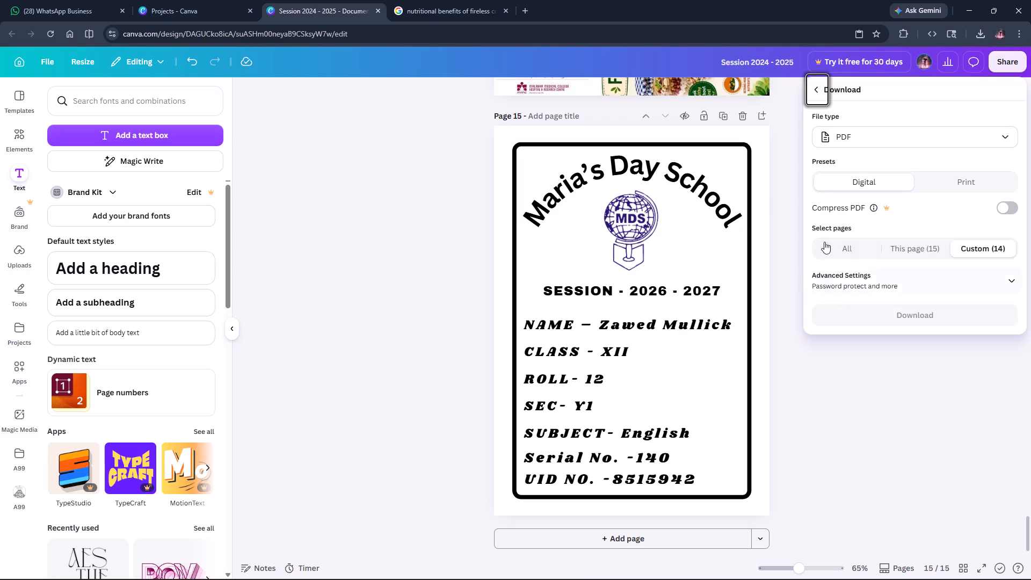
{"action": "left_click", "coordinate": [987, 250]}
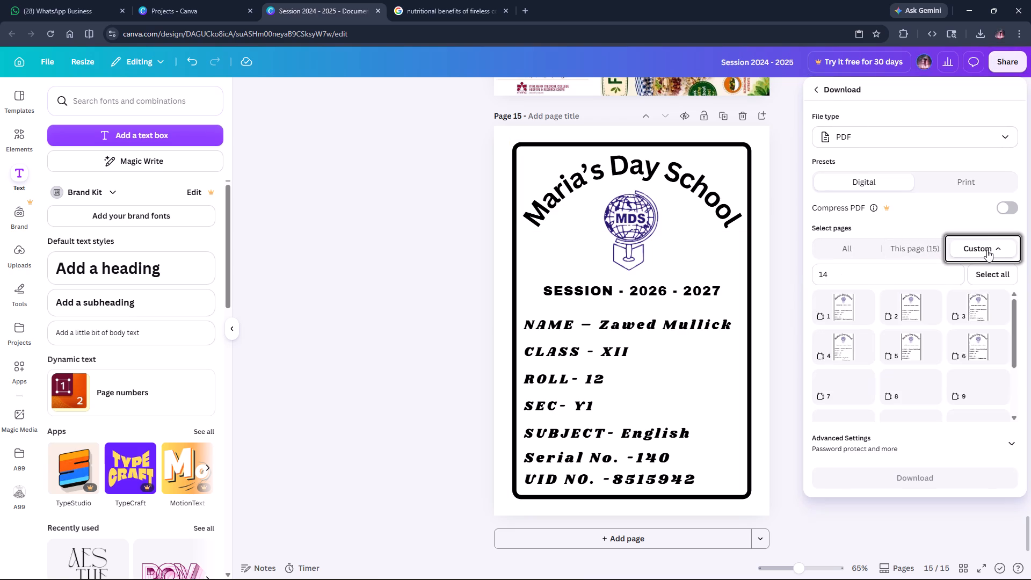
{"action": "scroll", "coordinate": [943, 331], "scroll_direction": "down", "scroll_amount": 7}
{"action": "left_click", "coordinate": [970, 373]}
{"action": "left_click", "coordinate": [933, 404]}
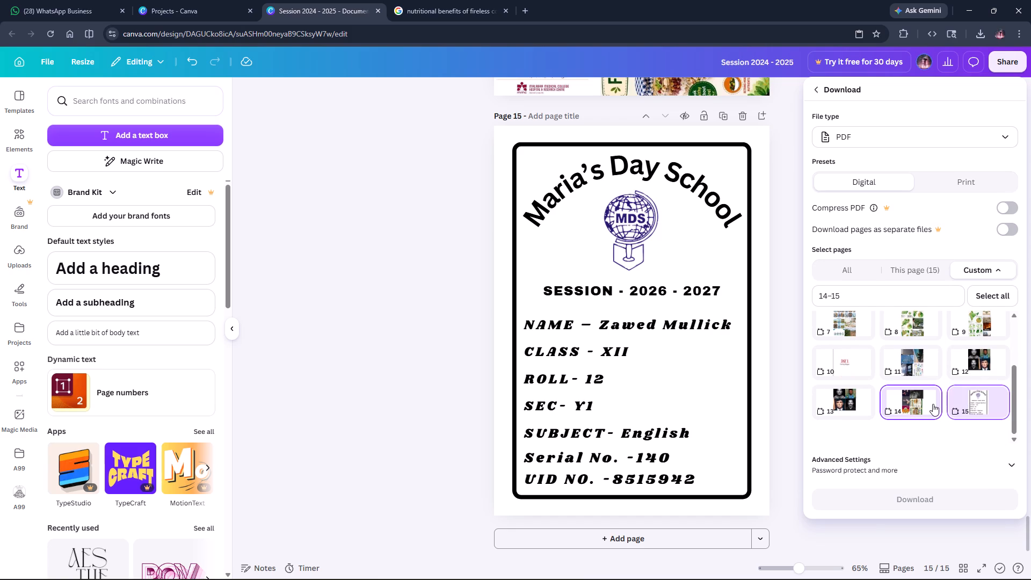
{"action": "scroll", "coordinate": [978, 384], "scroll_direction": "down", "scroll_amount": 2}
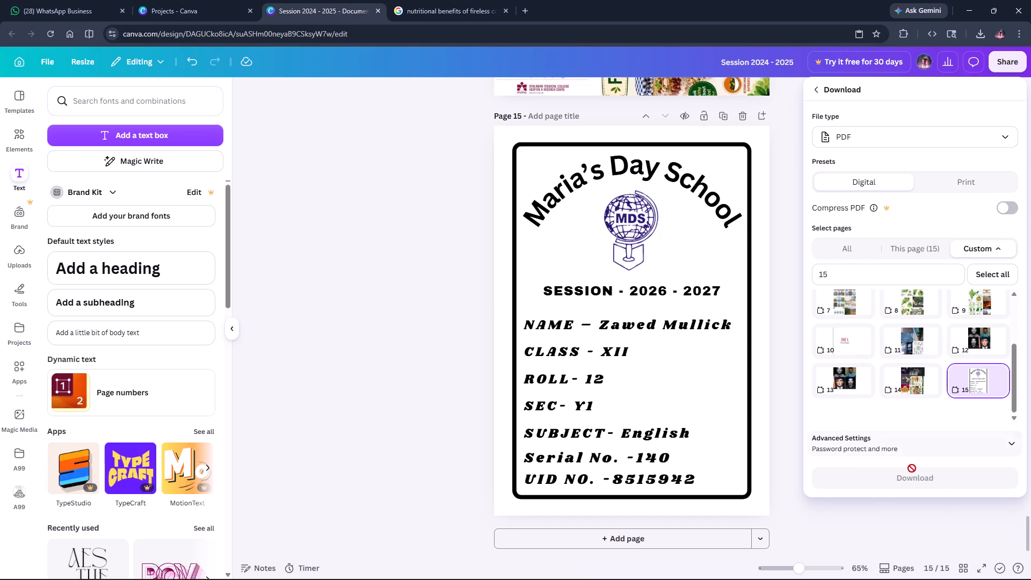
{"action": "left_click", "coordinate": [961, 385]}
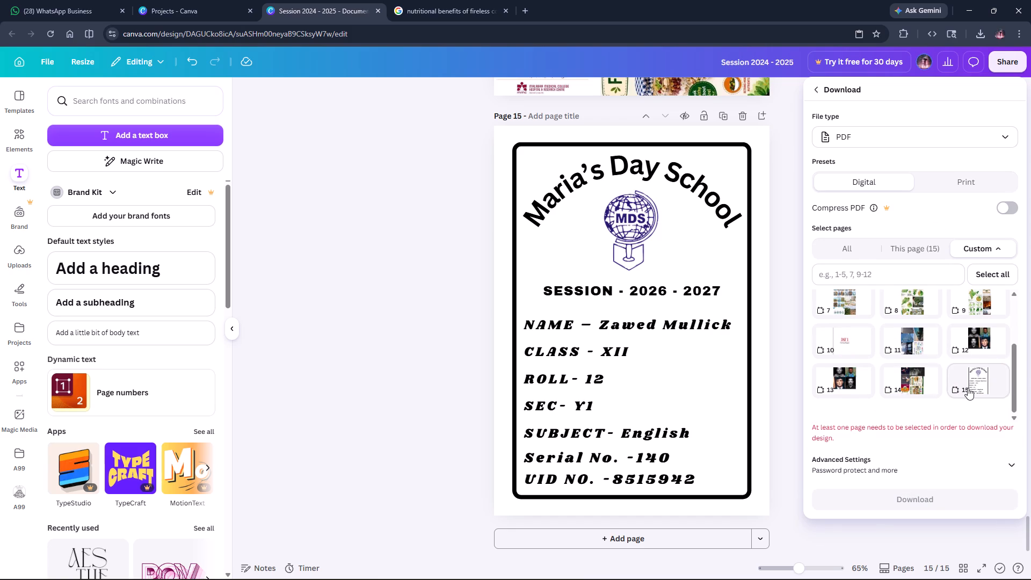
{"action": "left_click", "coordinate": [968, 388]}
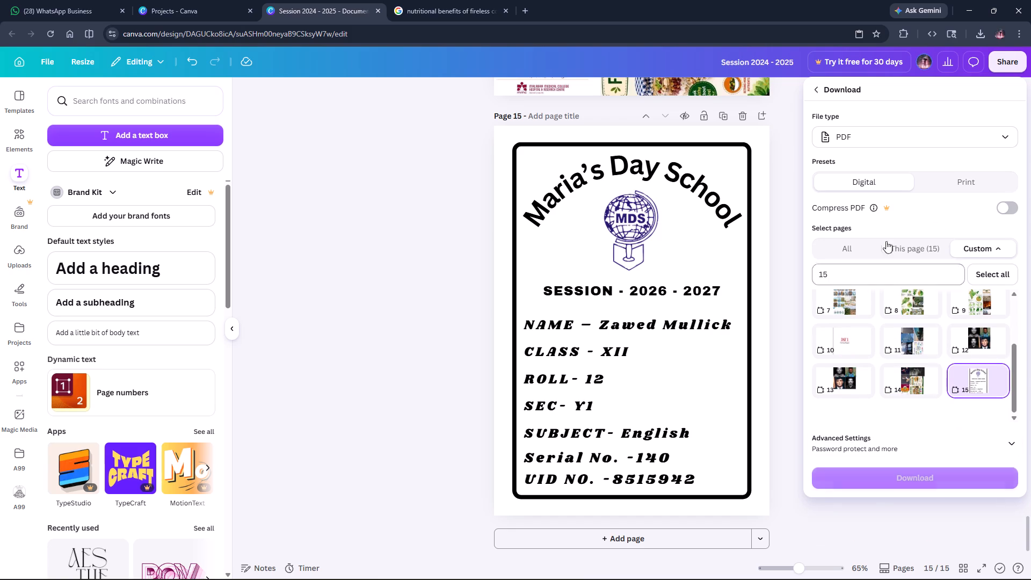